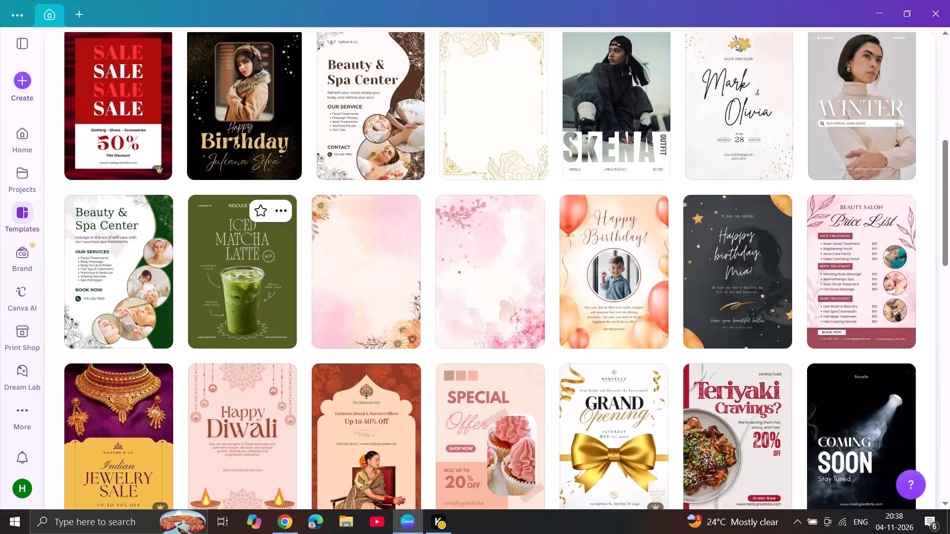
Open the Green Minimalist Modern Matcha Iced Tea Cafe Promotion Poster template for editing.
left_click(253, 277)
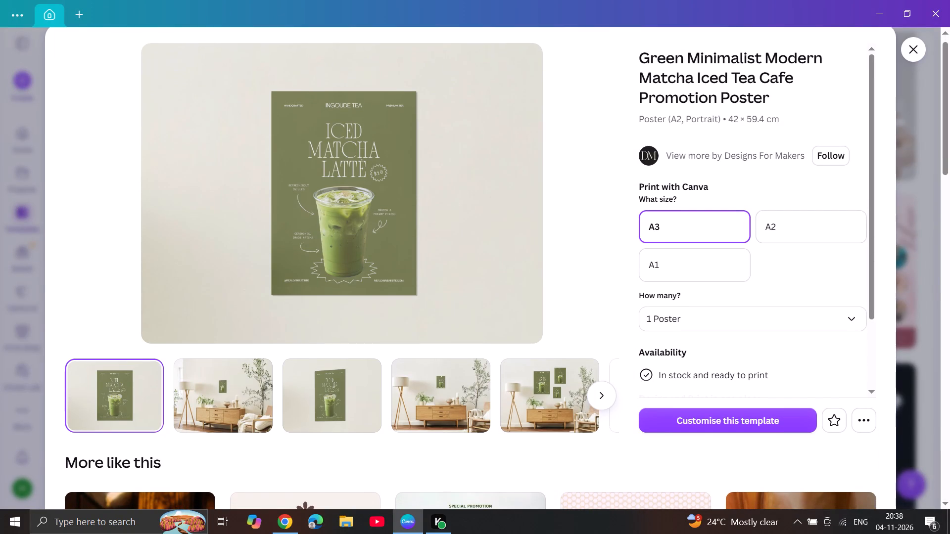
left_click(392, 227)
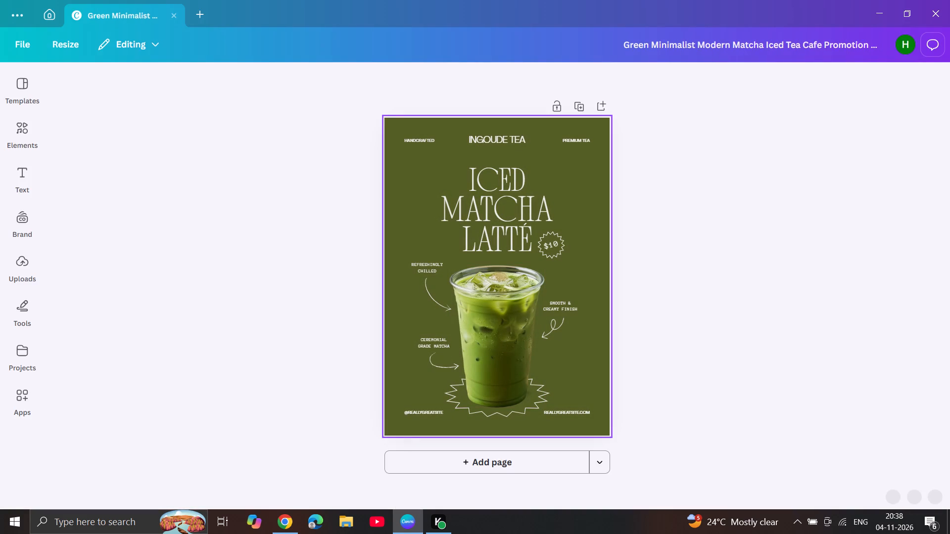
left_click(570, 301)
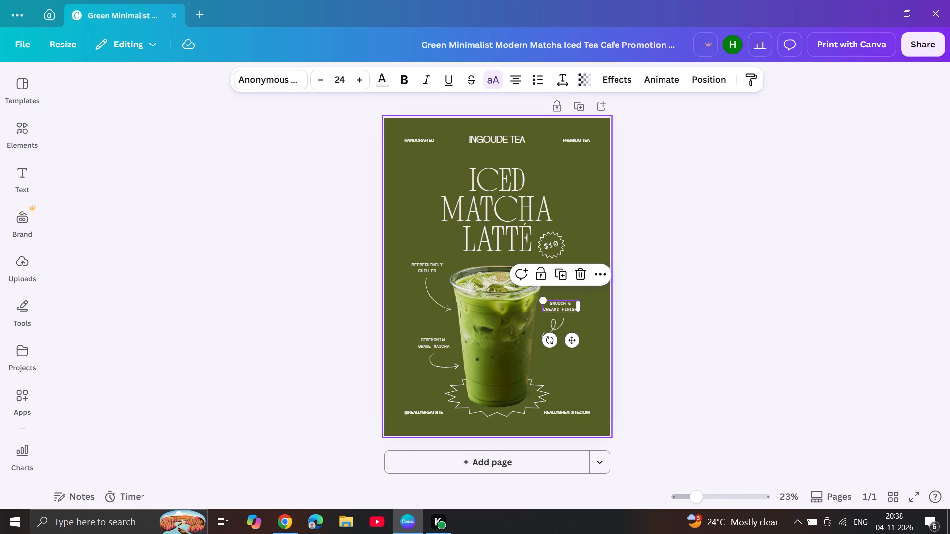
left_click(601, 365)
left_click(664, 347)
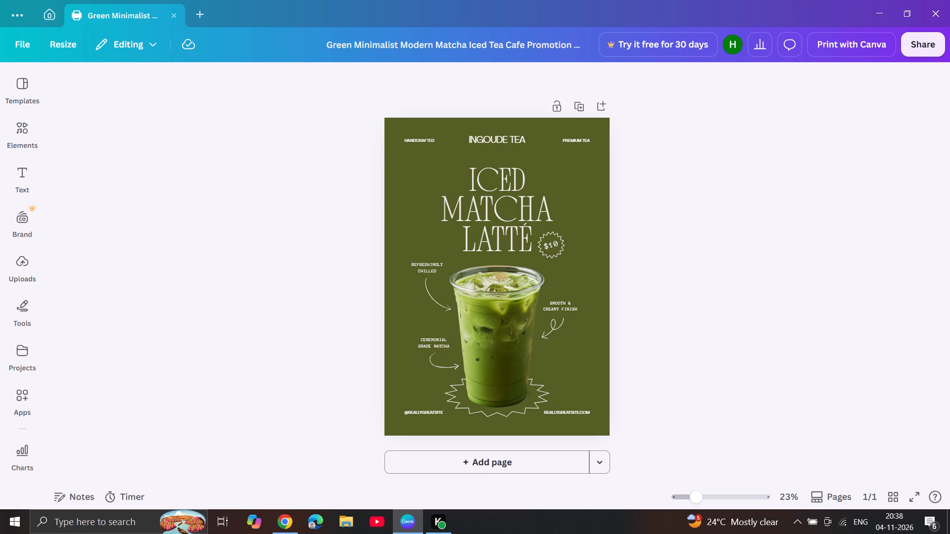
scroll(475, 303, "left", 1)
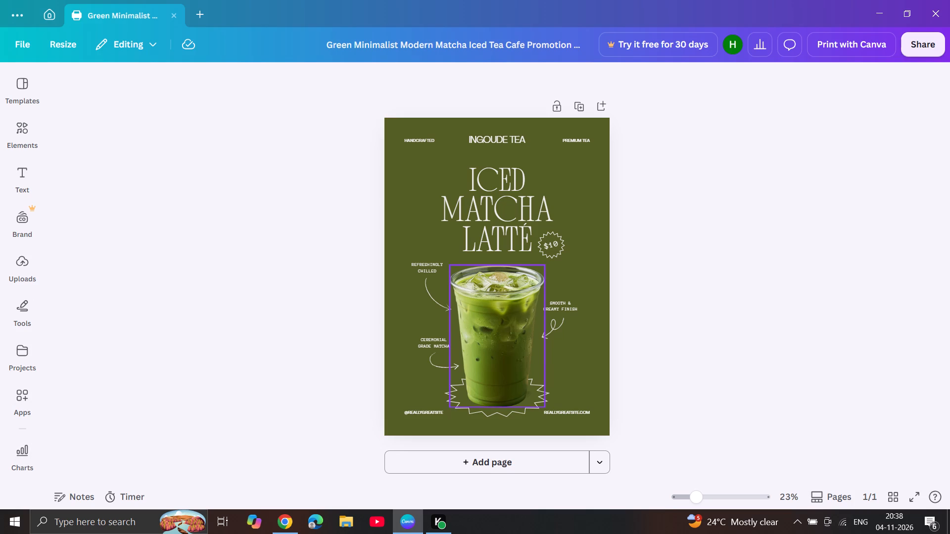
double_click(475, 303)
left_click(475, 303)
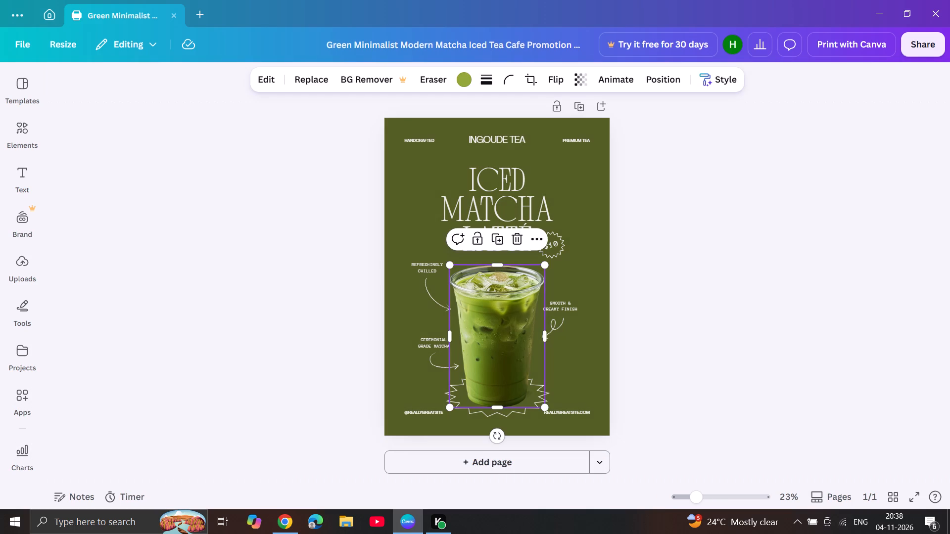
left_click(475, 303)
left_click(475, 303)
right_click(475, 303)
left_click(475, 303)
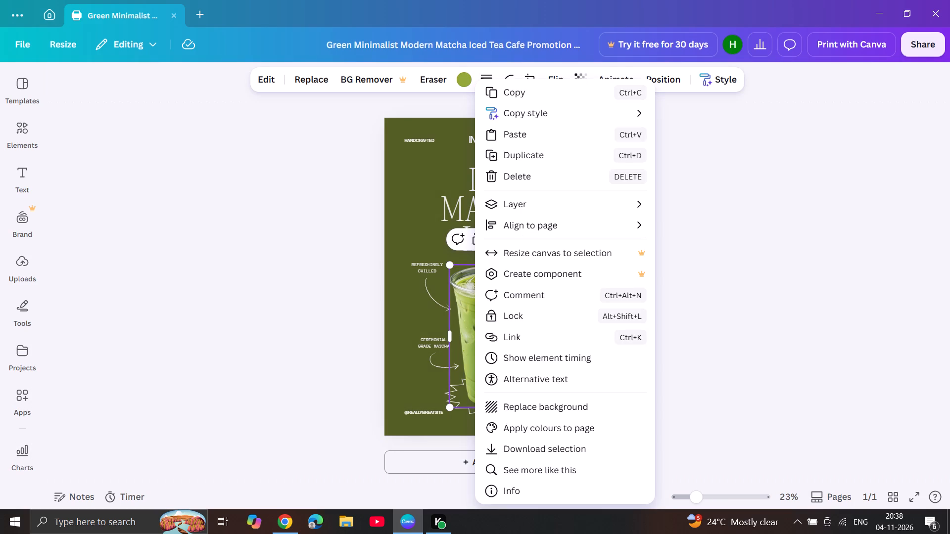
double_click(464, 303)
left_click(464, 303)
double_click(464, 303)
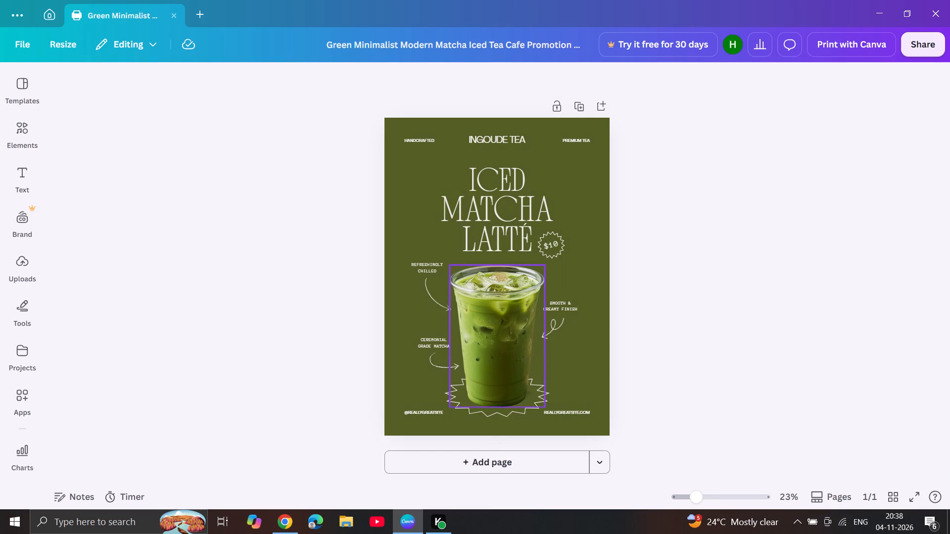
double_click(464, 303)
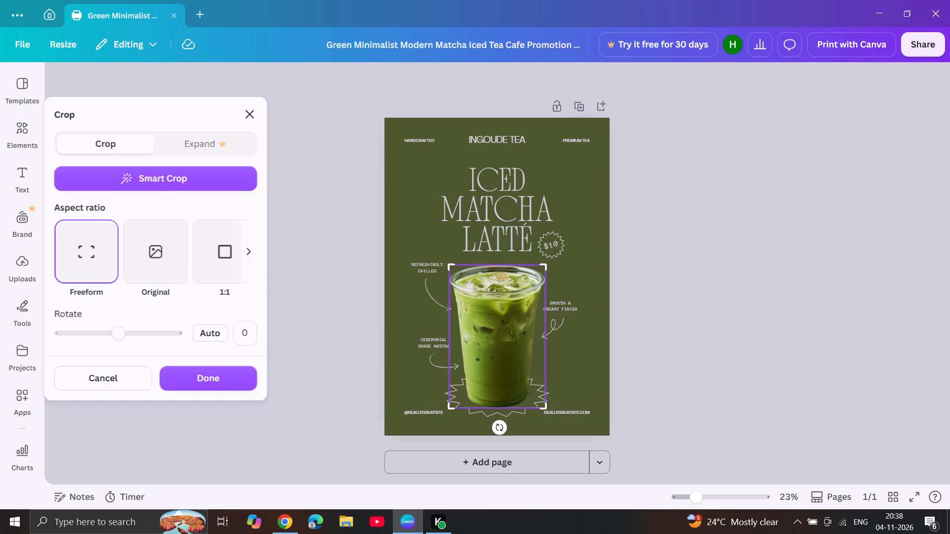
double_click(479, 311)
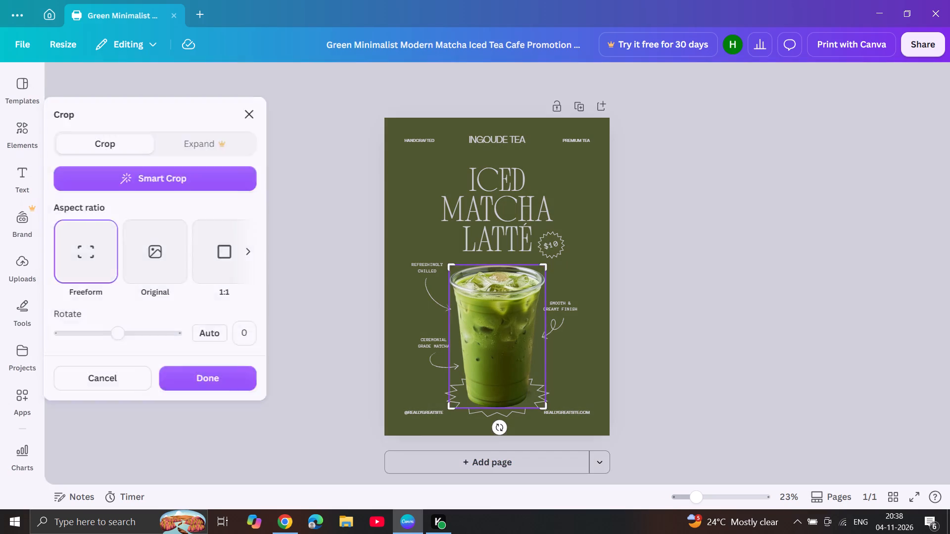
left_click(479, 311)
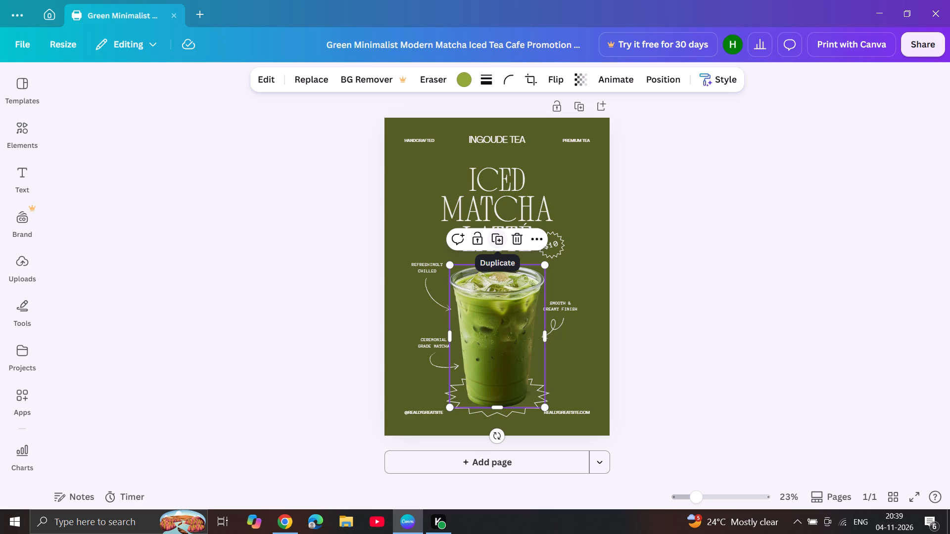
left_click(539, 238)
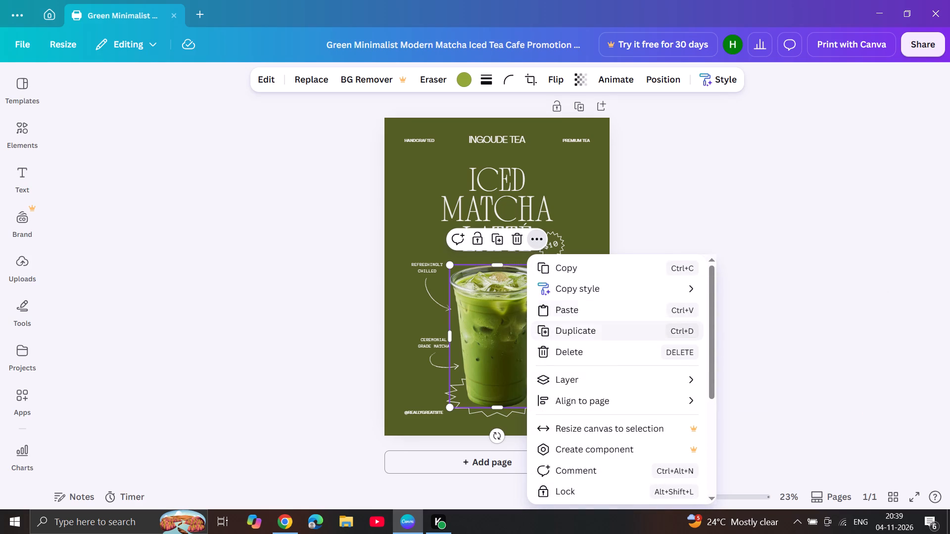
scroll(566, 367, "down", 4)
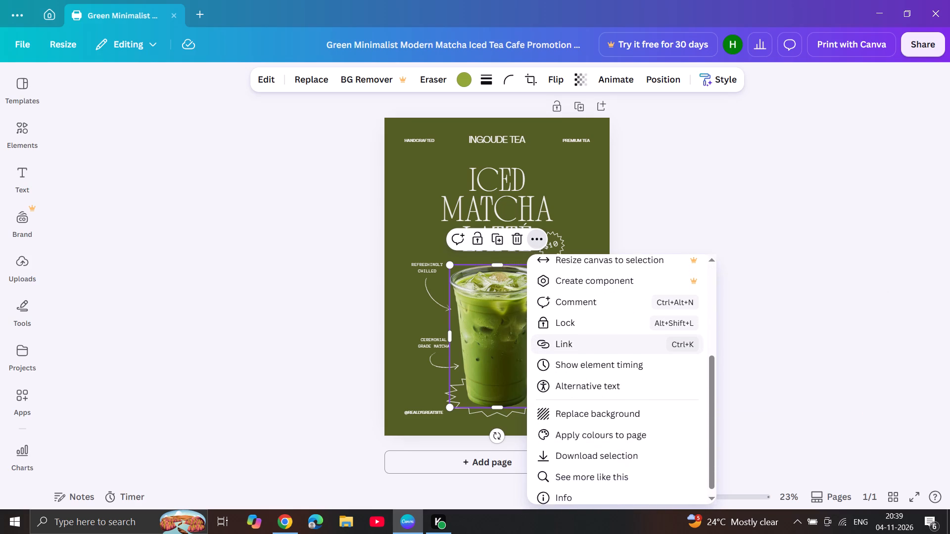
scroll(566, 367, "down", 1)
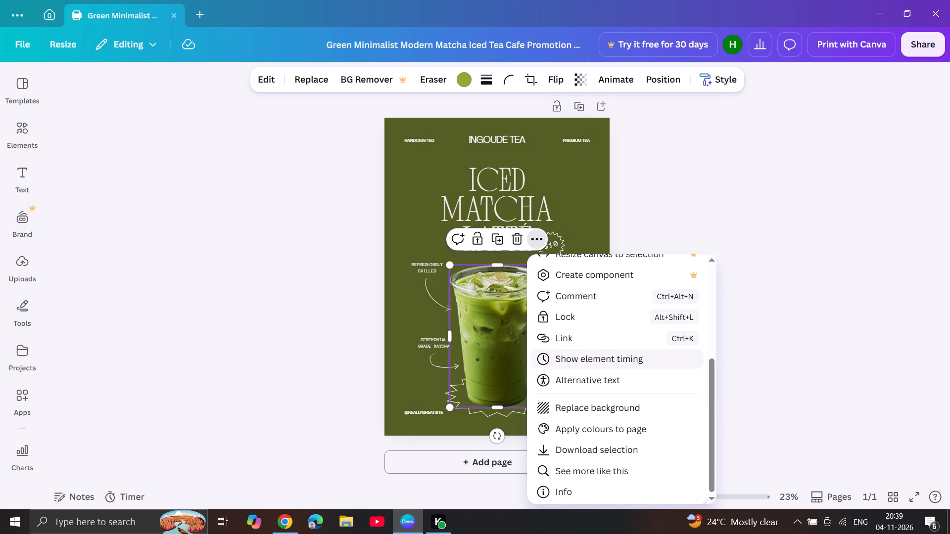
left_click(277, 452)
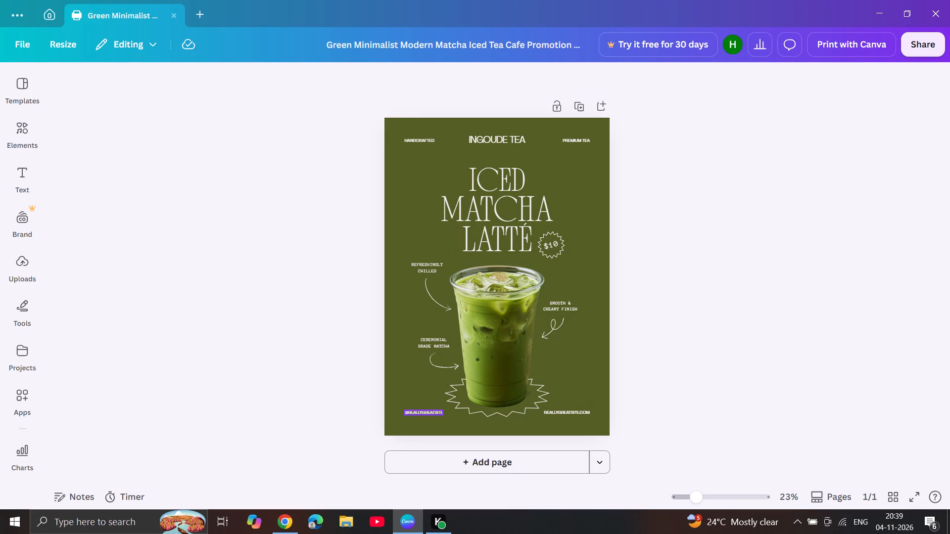
Move the zigzag starburst outline at the base of the matcha cup slightly upward, keeping it roughly centred.
left_click(519, 410)
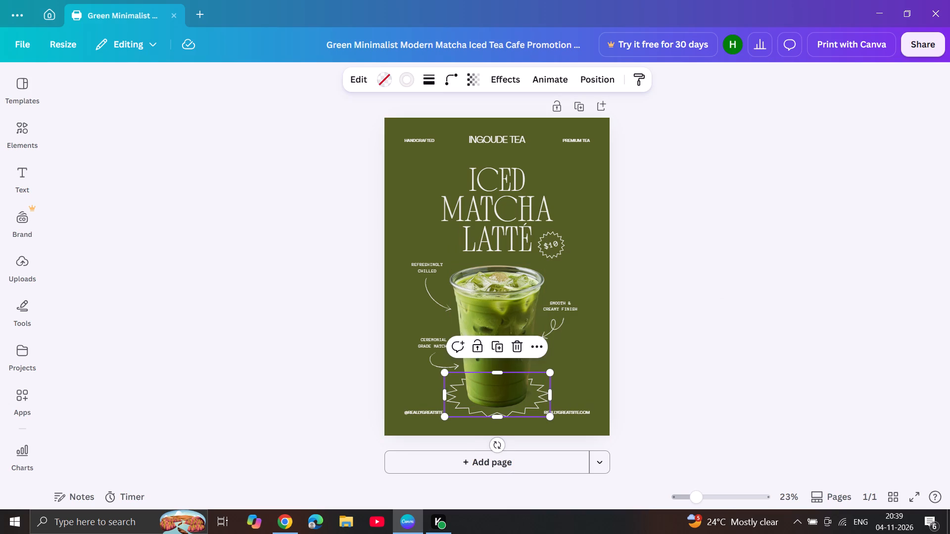
left_click(494, 396)
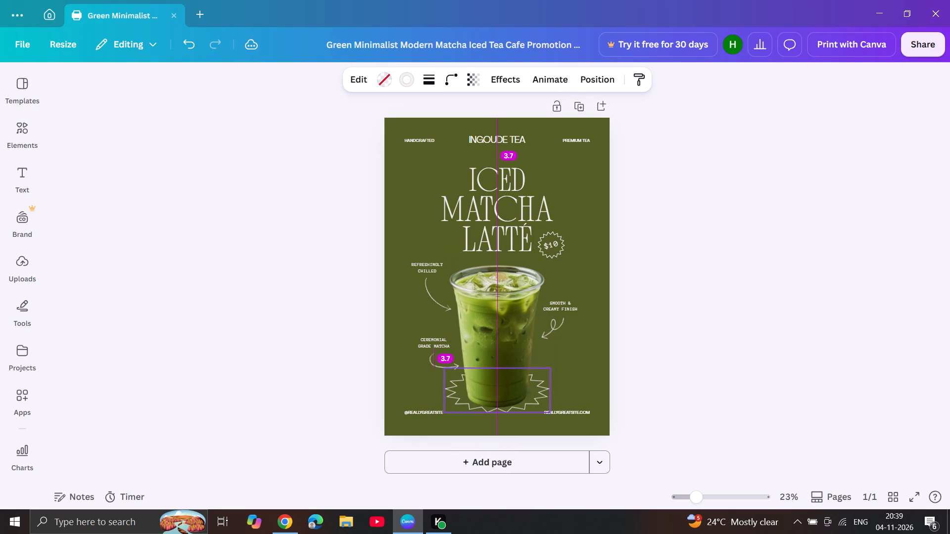
left_click(640, 335)
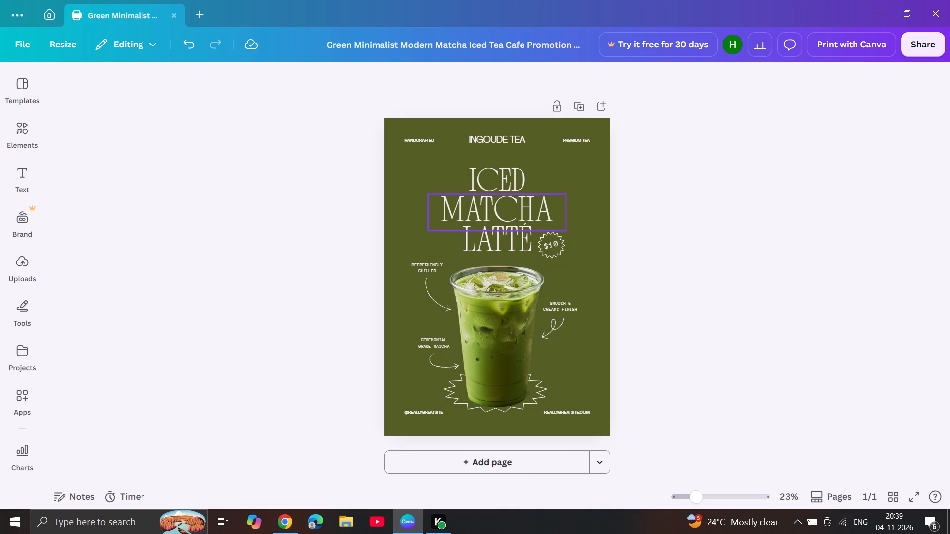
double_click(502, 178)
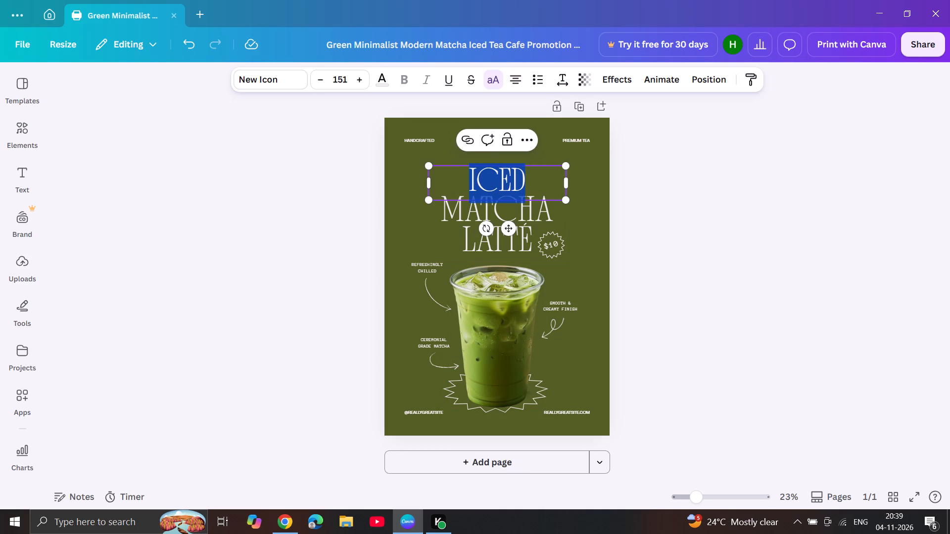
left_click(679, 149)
Add a new blank page after the matcha poster page.
left_click(595, 111)
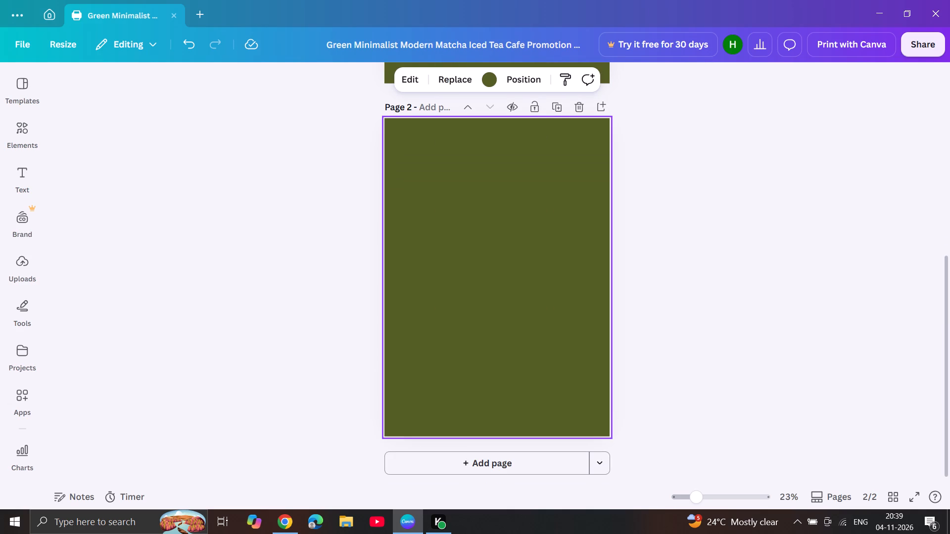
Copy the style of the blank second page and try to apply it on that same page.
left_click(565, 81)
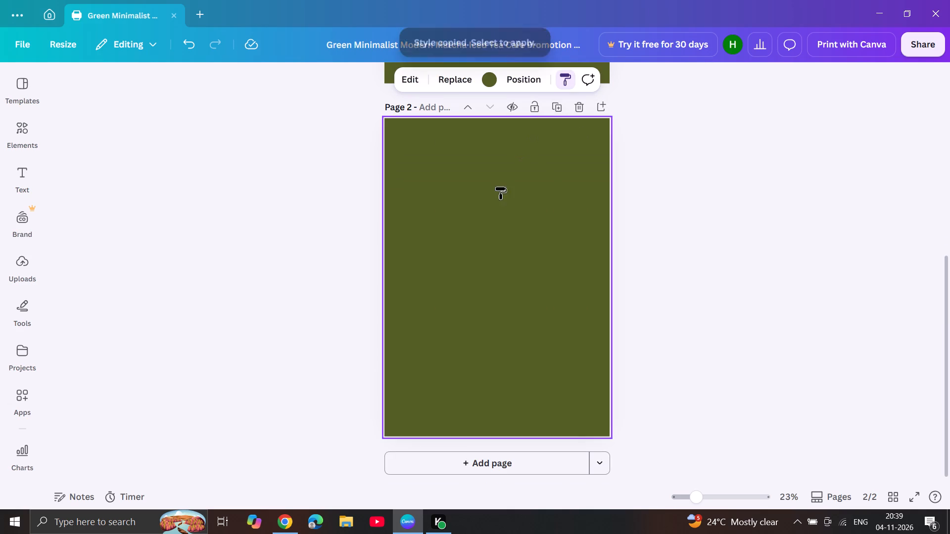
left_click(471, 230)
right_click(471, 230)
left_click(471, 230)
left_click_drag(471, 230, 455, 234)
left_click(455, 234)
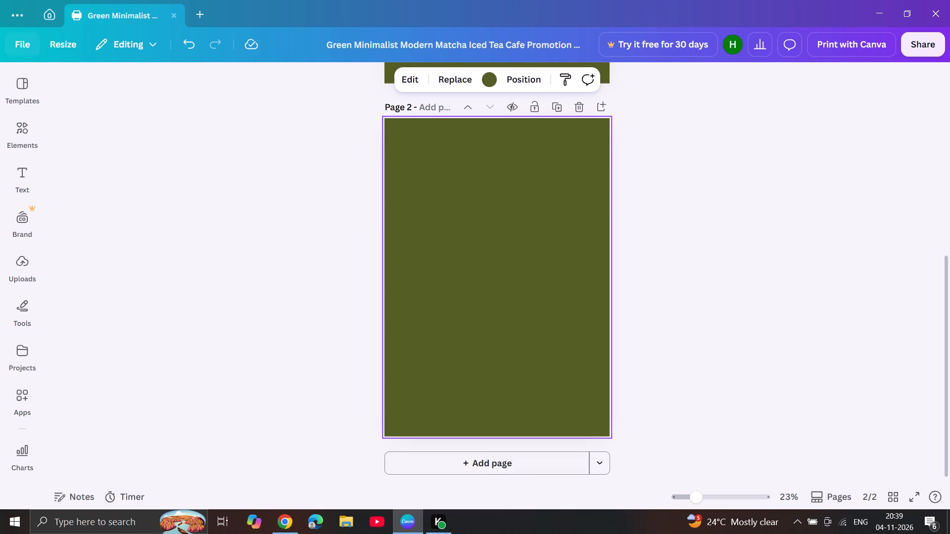
Return to the matcha poster's template preview and look through its wall and room mockups, with the A2 print size selected.
left_click(19, 13)
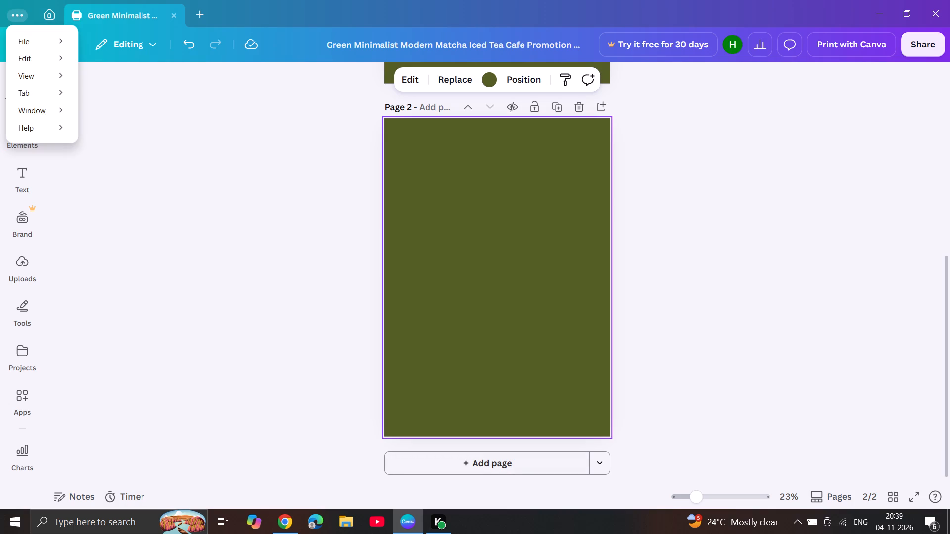
left_click(52, 17)
scroll(355, 271, "left", 2)
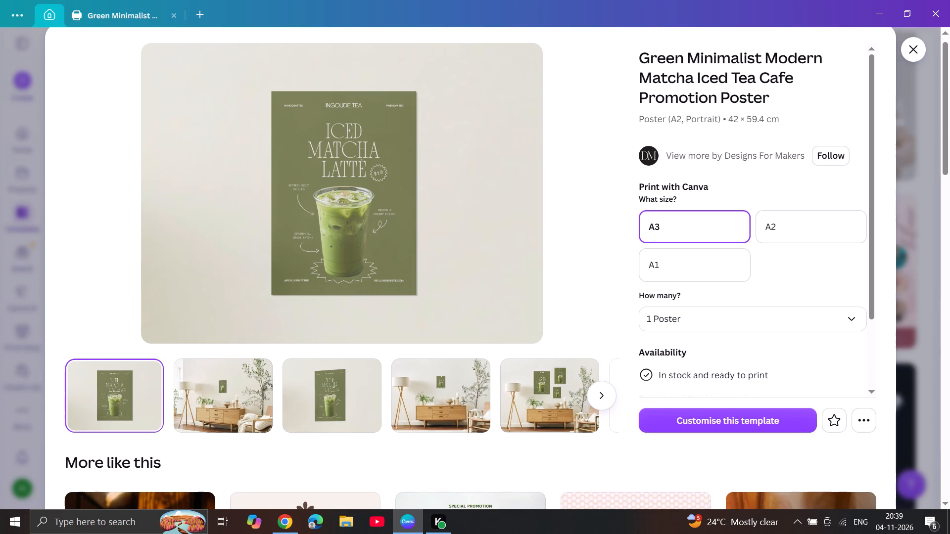
scroll(355, 271, "left", 2)
left_click(219, 391)
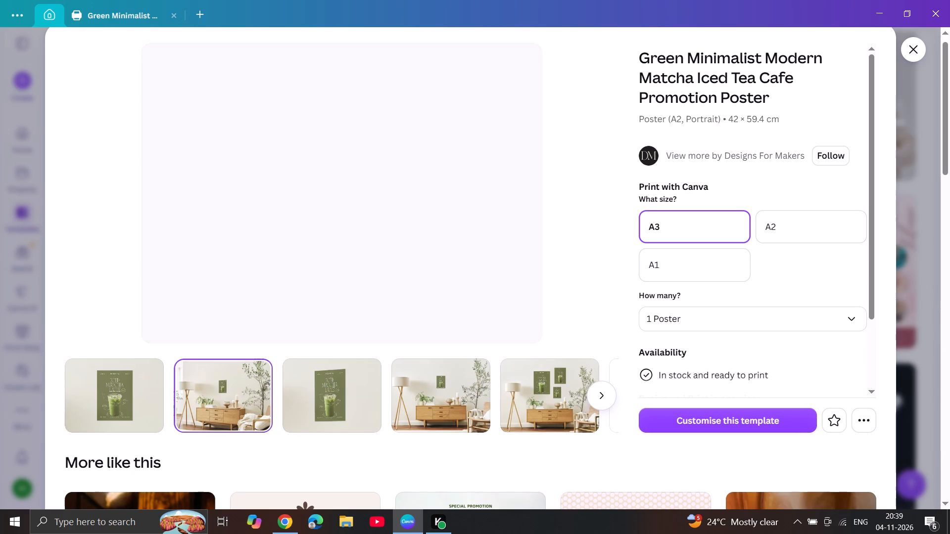
left_click(339, 411)
left_click(461, 394)
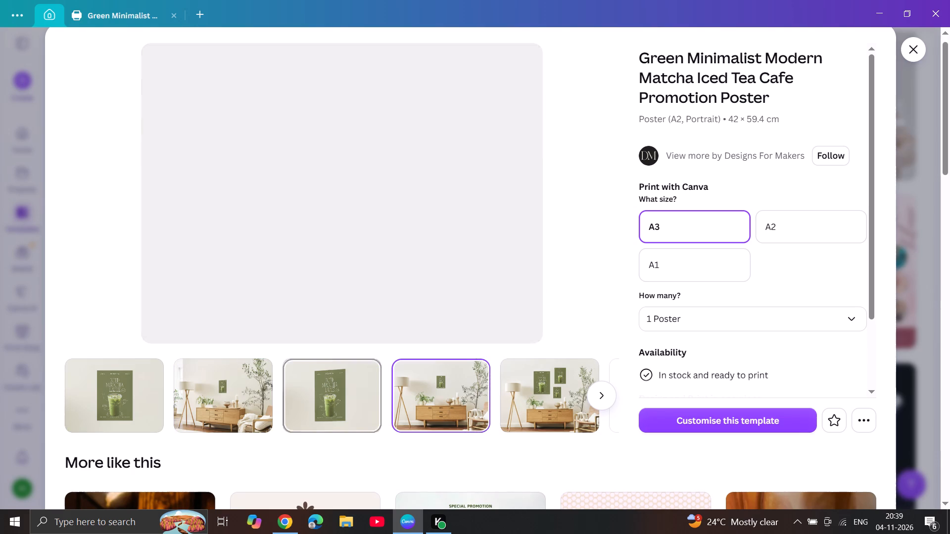
left_click(801, 234)
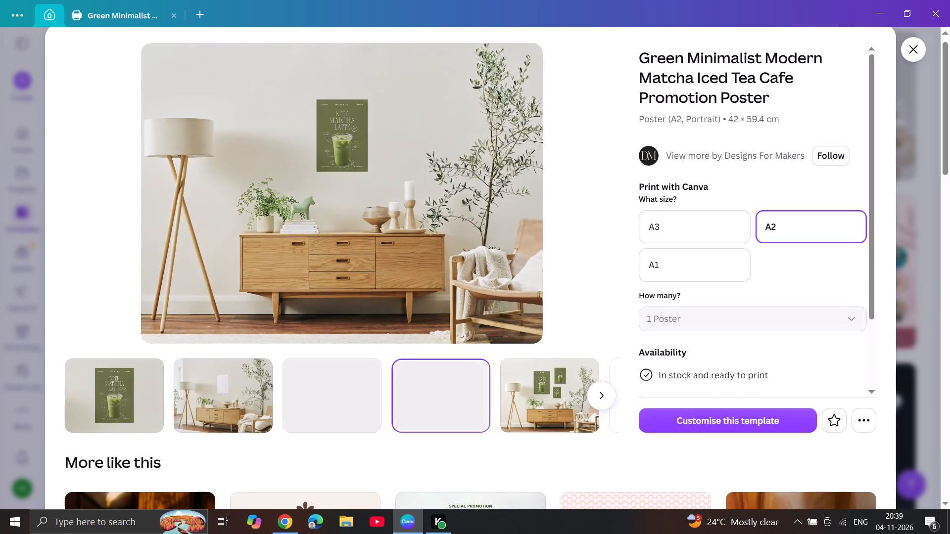
Close the matcha preview and open the Delicious Burger Poster template from the poster templates for editing.
left_click_drag(907, 62, 915, 52)
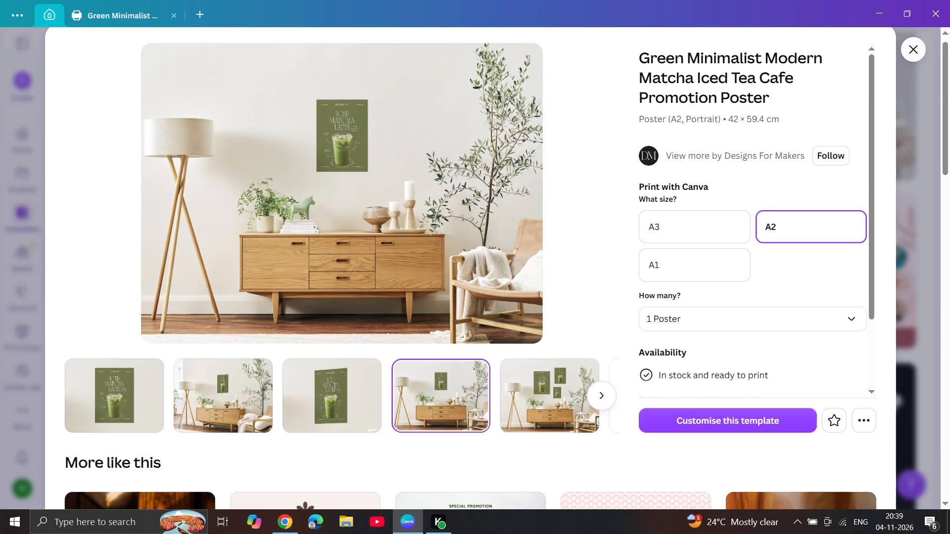
left_click(915, 52)
scroll(700, 253, "down", 1)
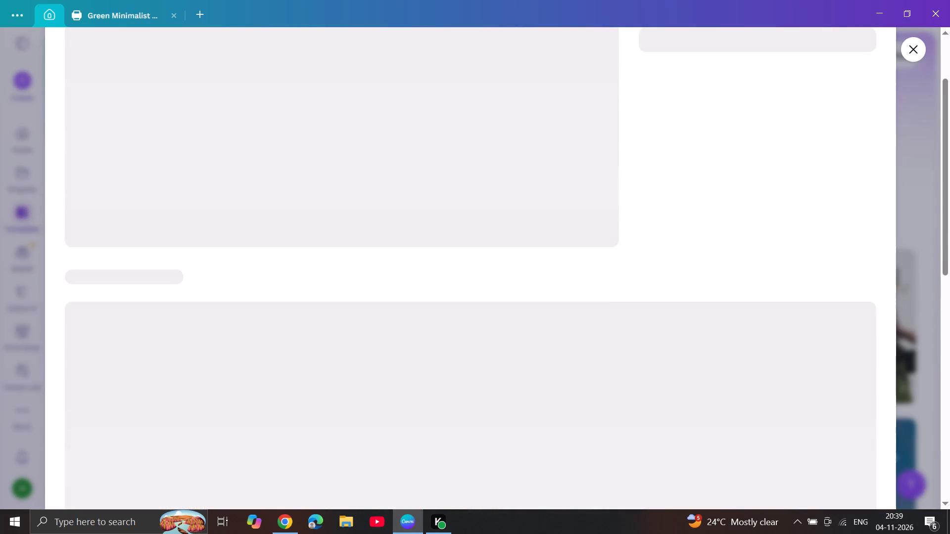
left_click(920, 52)
scroll(611, 296, "down", 3)
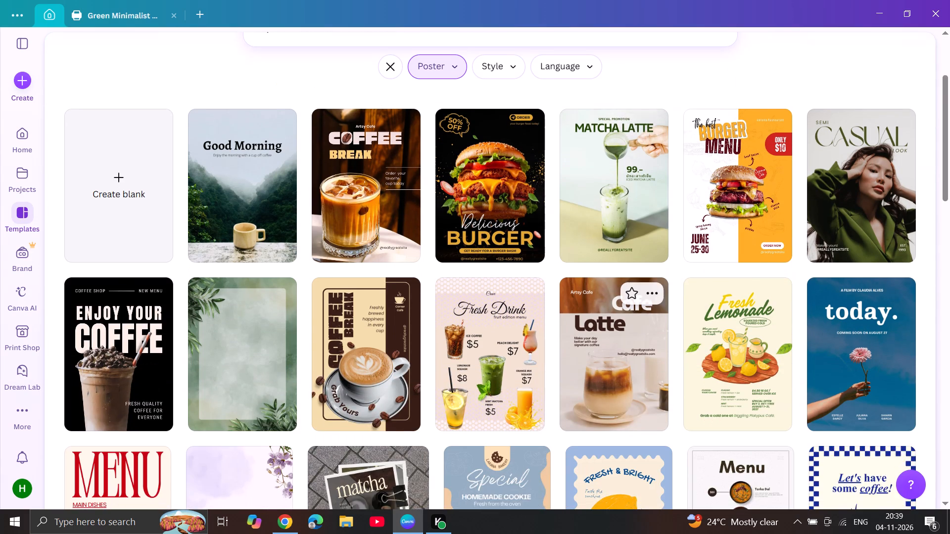
scroll(611, 296, "down", 2)
scroll(611, 296, "up", 2)
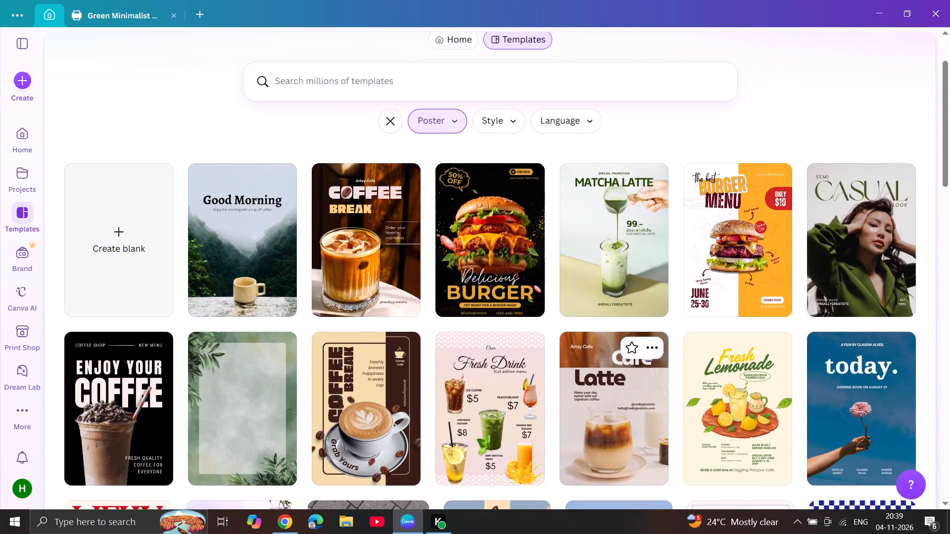
scroll(611, 296, "up", 1)
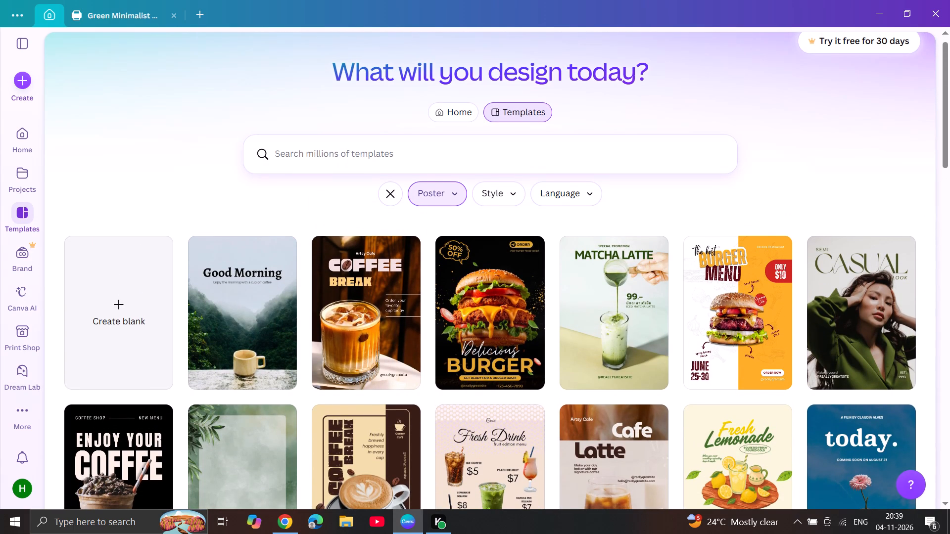
left_click(489, 273)
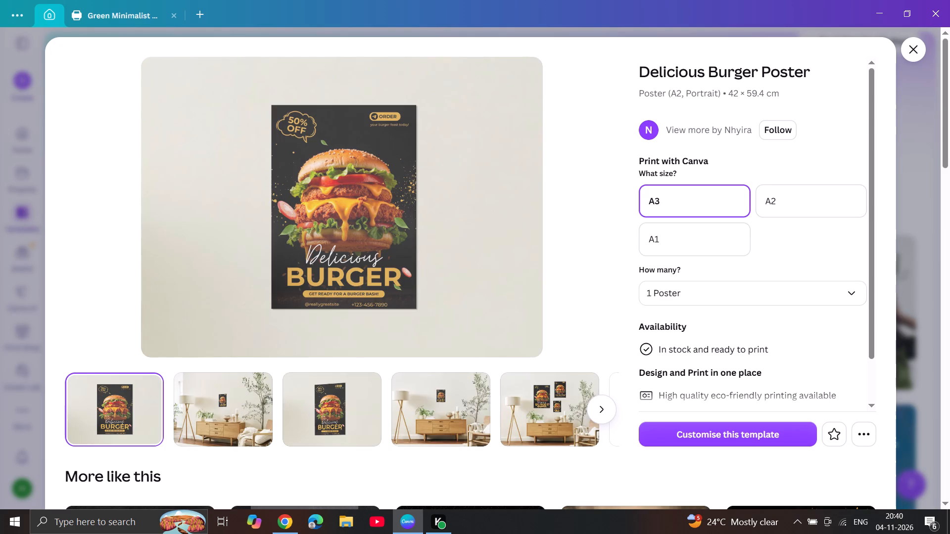
left_click(352, 224)
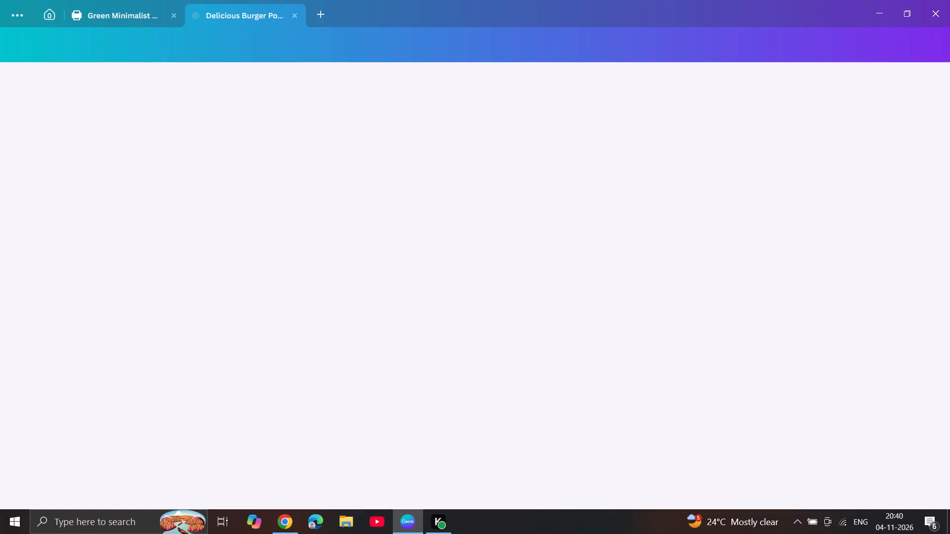
Close the green minimalist matcha poster design, leaving only the Delicious Burger Poster open.
left_click(175, 17)
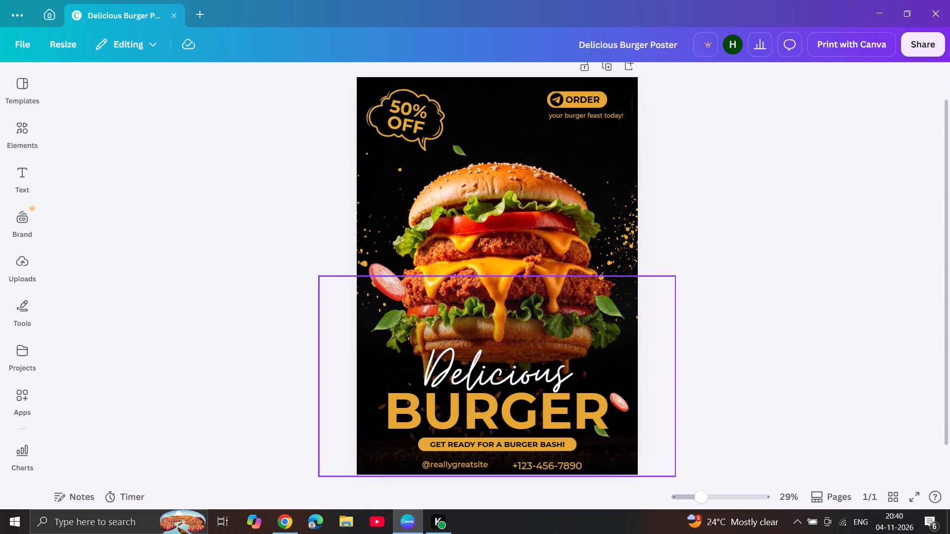
Change the discount in the burger poster's speech-bubble badge so the text reads 60% OFF.
double_click(404, 119)
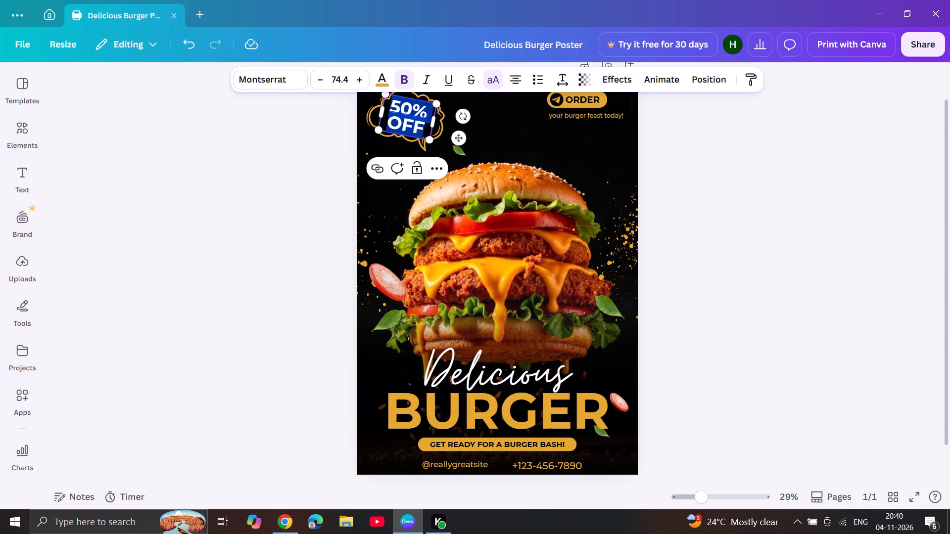
left_click(413, 108)
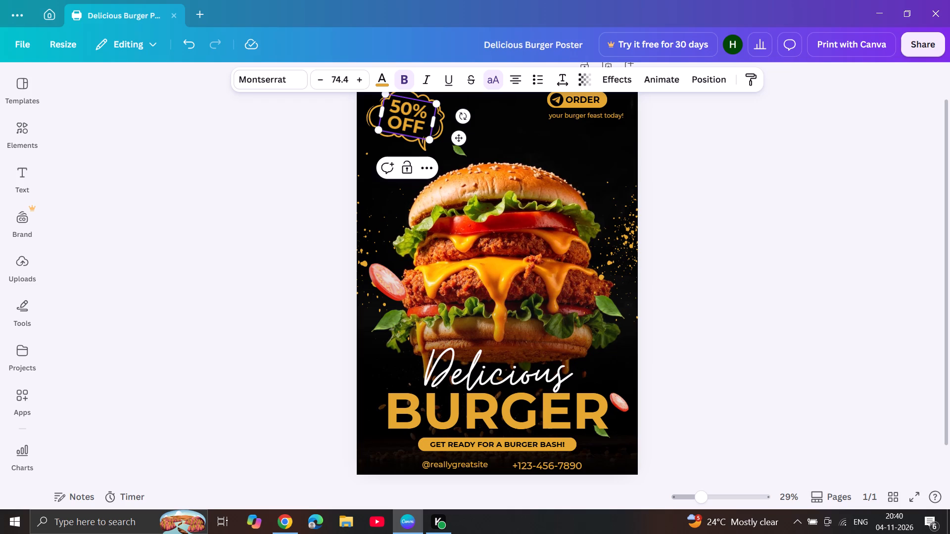
key("BackSpace")
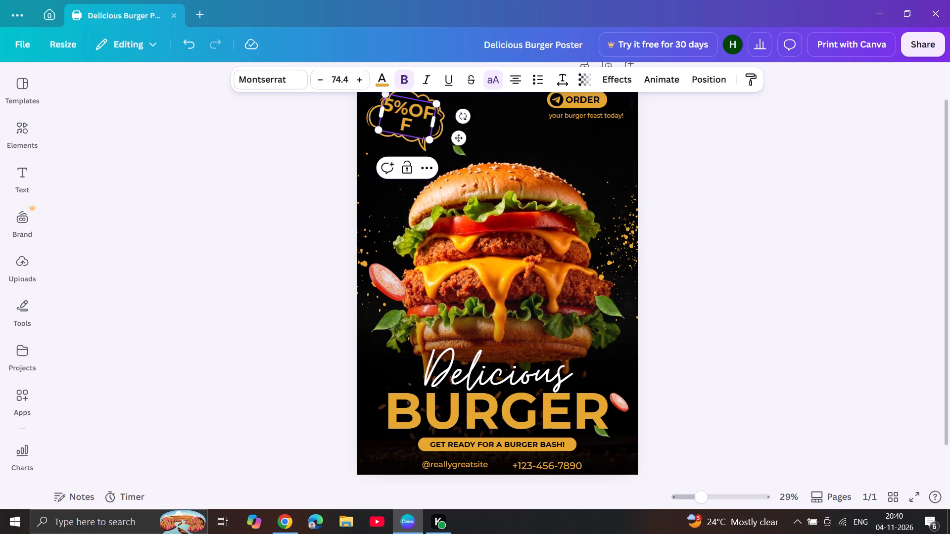
key("BackSpace")
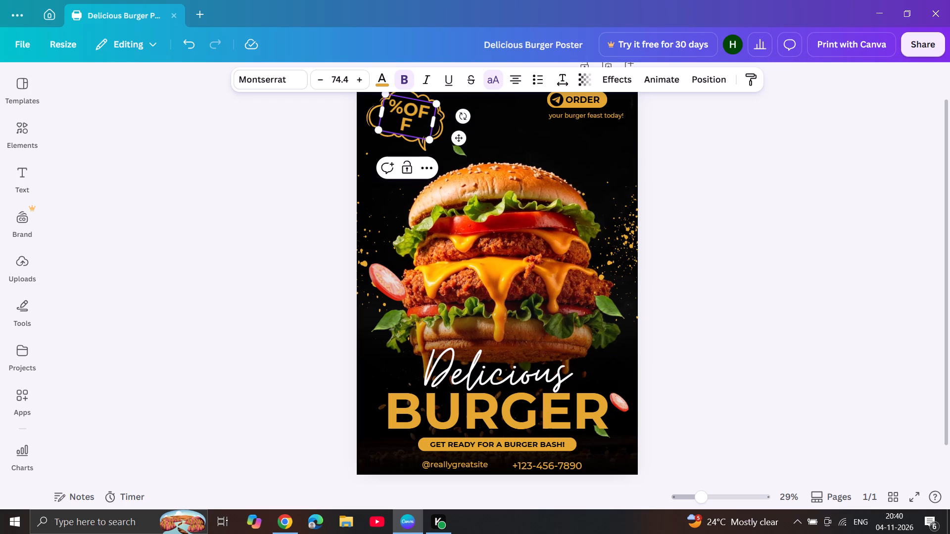
key("6")
key("0")
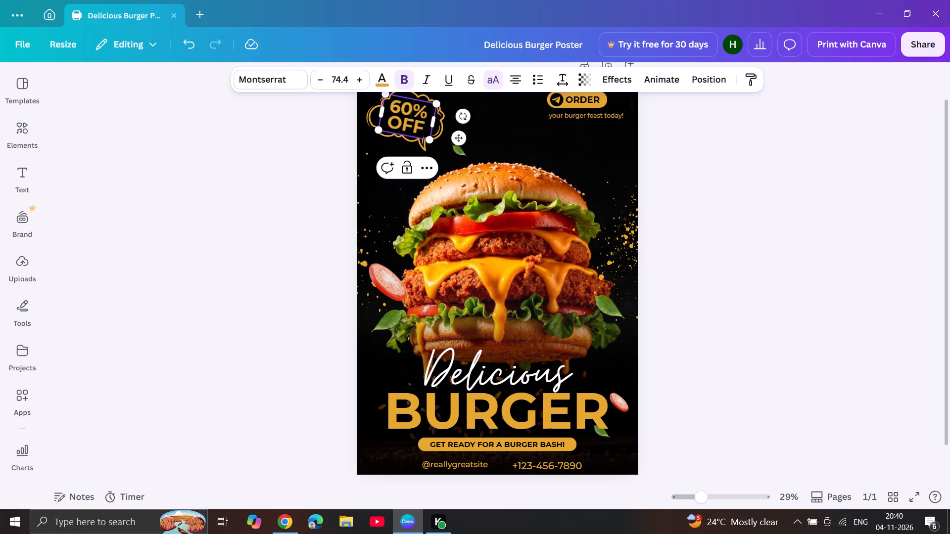
left_click(519, 131)
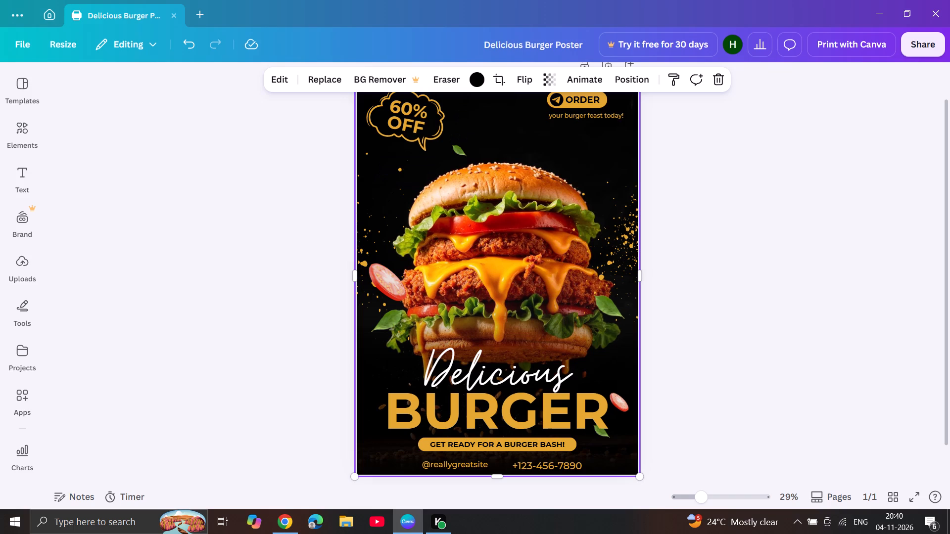
Select the "your burger feast today!" tagline beneath the ORDER label.
left_click(581, 117)
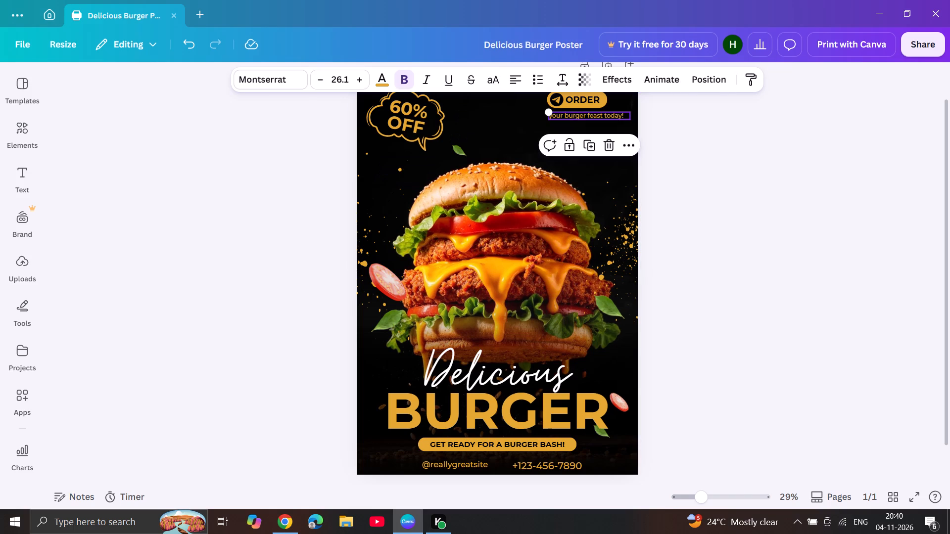
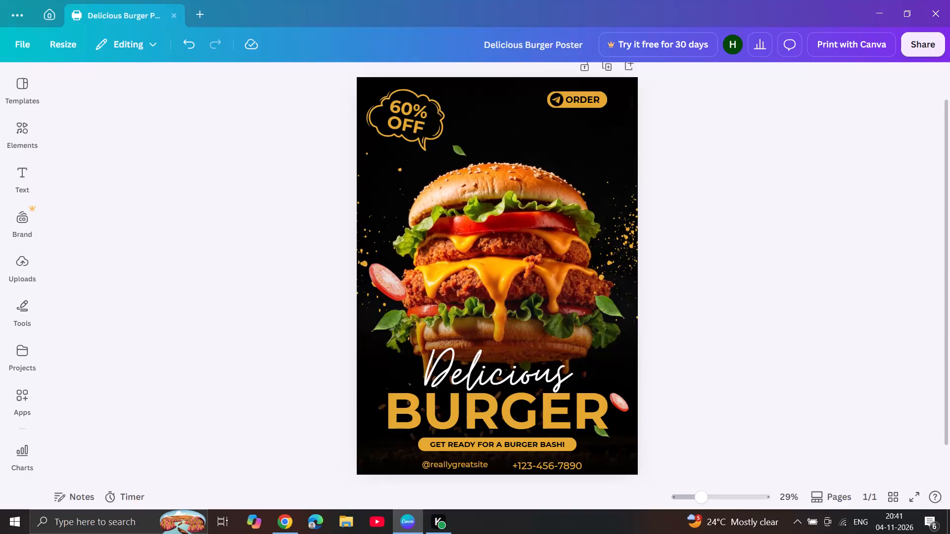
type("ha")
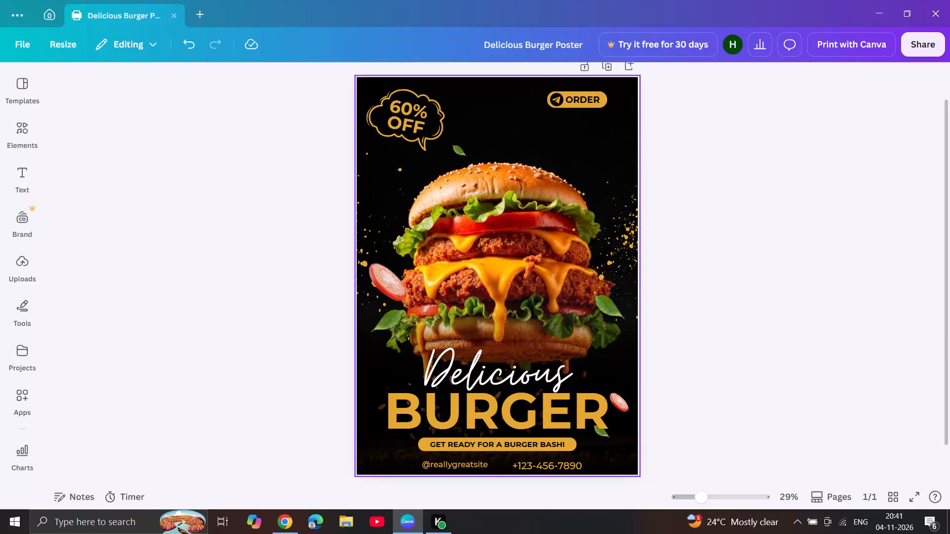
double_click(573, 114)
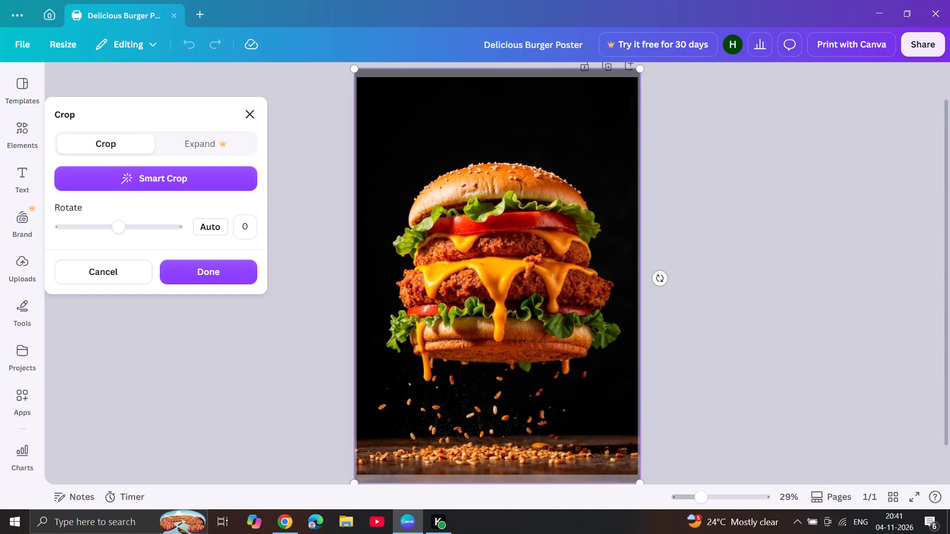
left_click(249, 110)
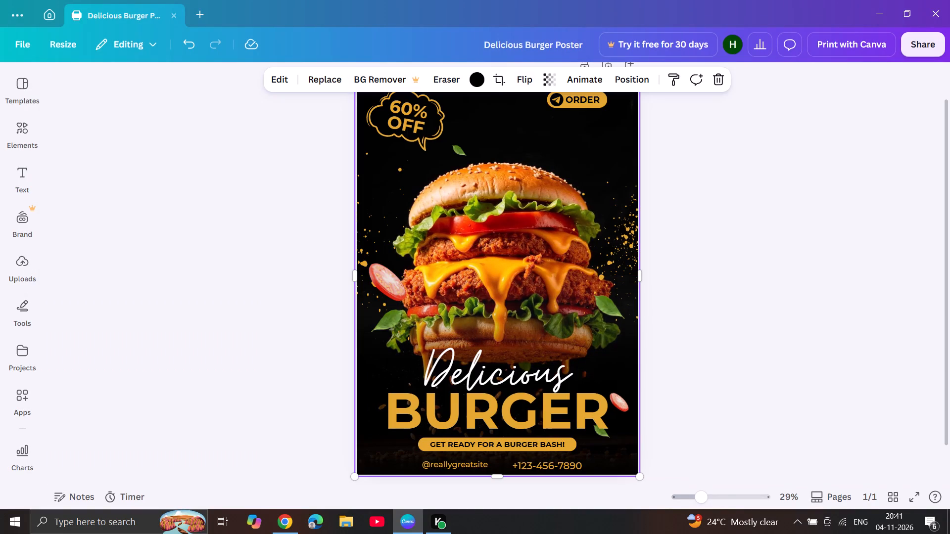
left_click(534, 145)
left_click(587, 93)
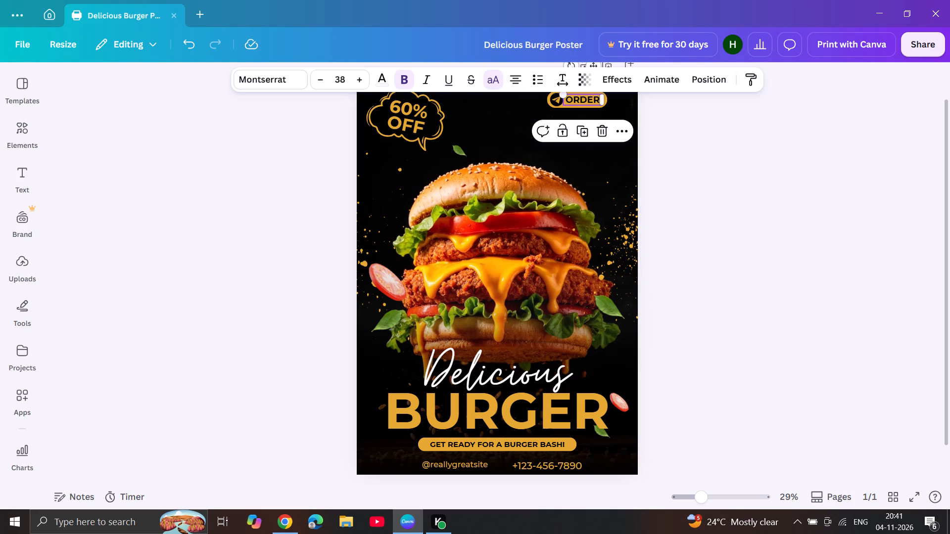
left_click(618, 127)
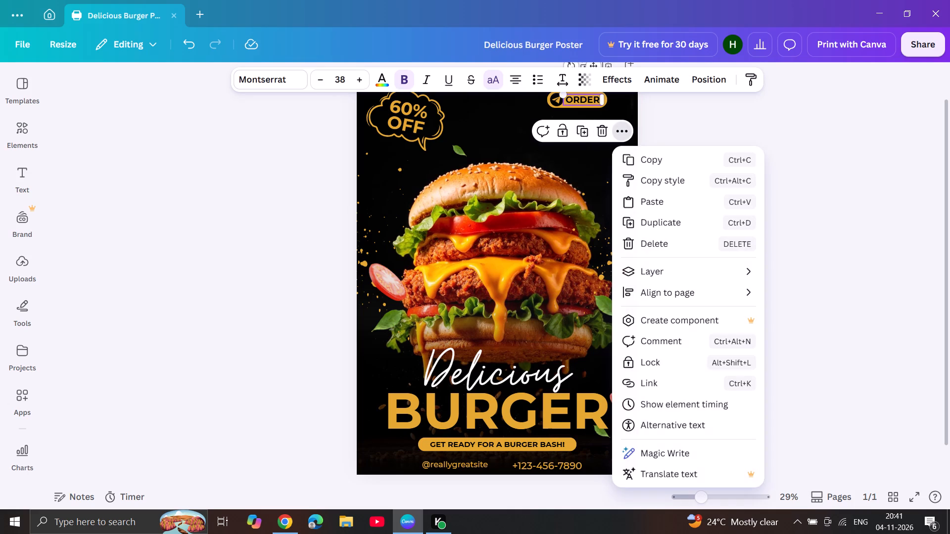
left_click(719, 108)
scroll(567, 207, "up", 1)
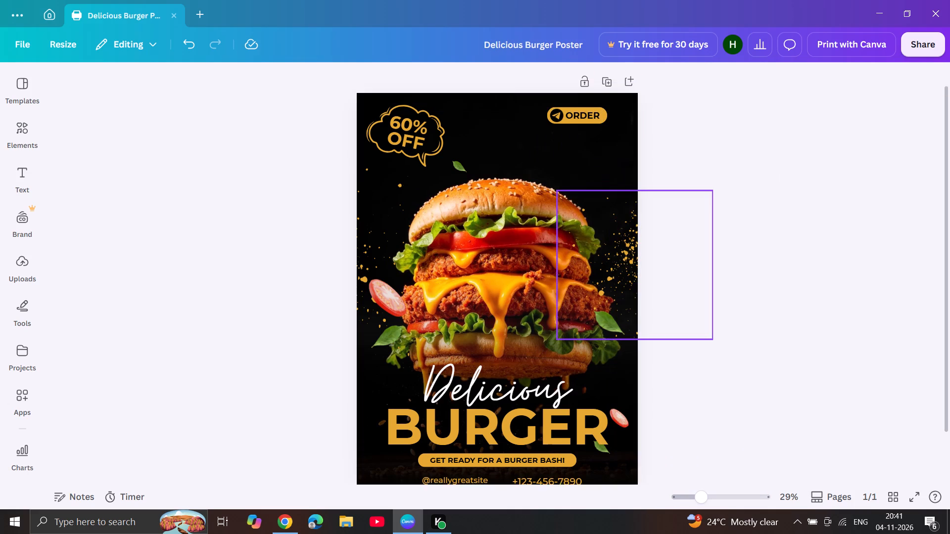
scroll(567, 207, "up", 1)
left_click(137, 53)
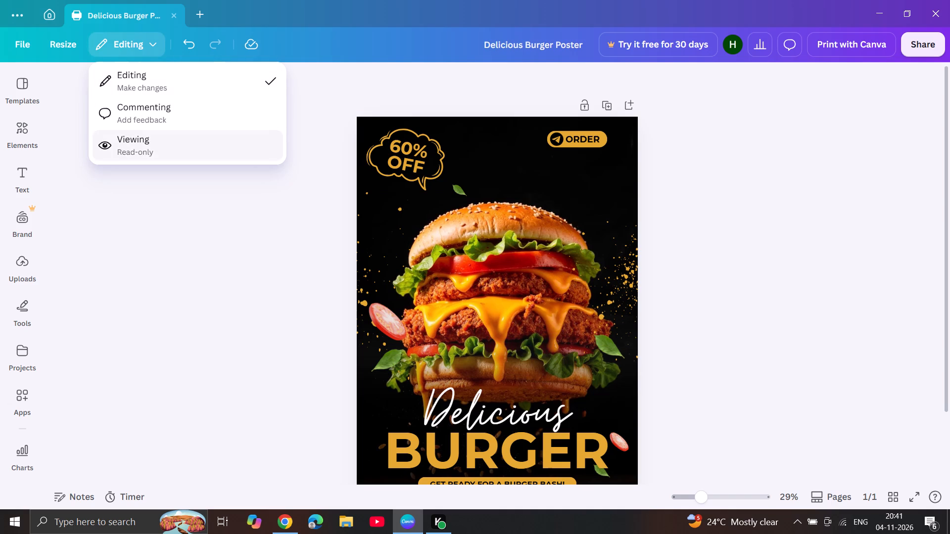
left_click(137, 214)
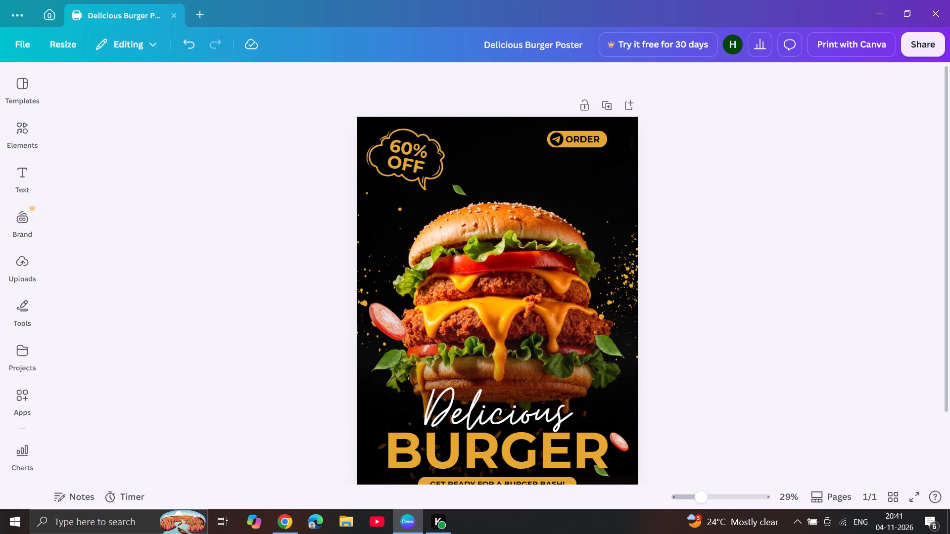
Add a new text box and place it just beneath the ORDER label on the burger poster.
left_click(8, 173)
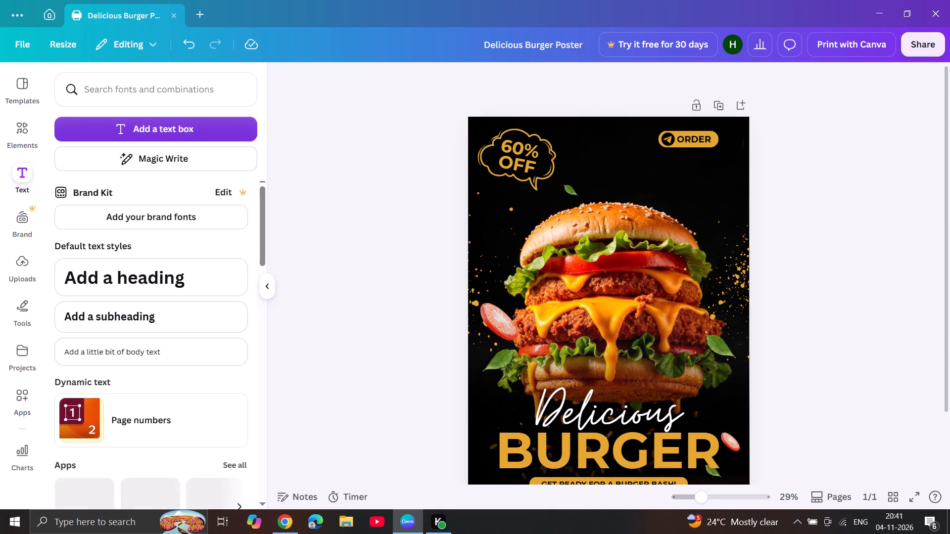
left_click(176, 137)
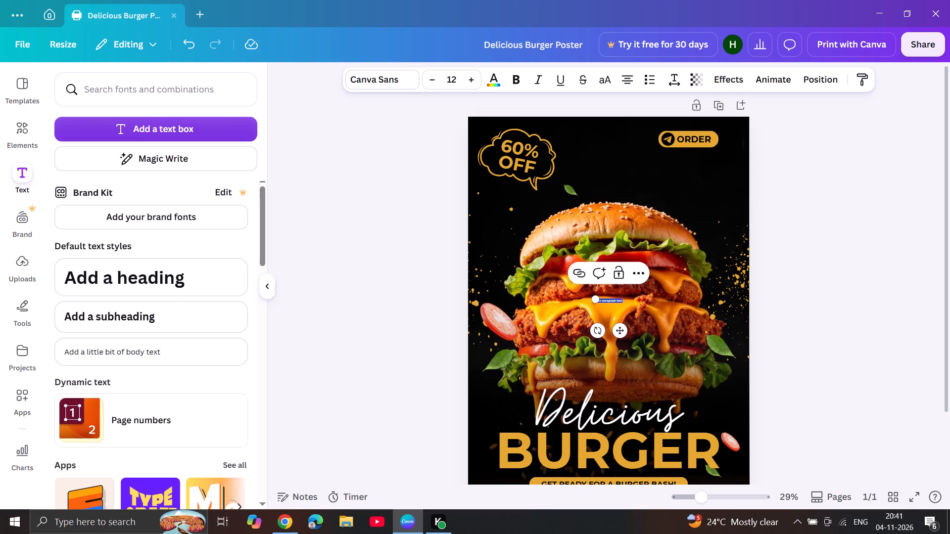
left_click_drag(610, 305, 689, 136)
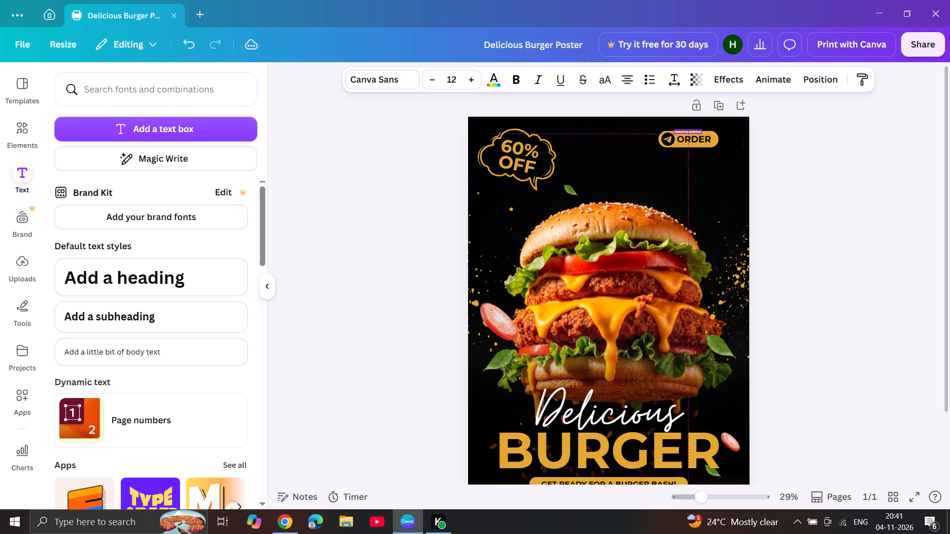
left_click_drag(689, 136, 689, 152)
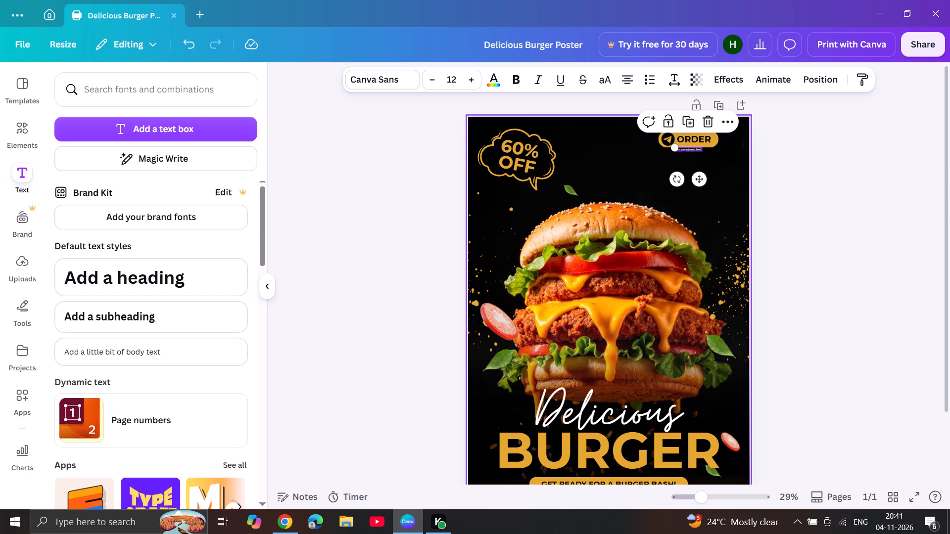
left_click(697, 151)
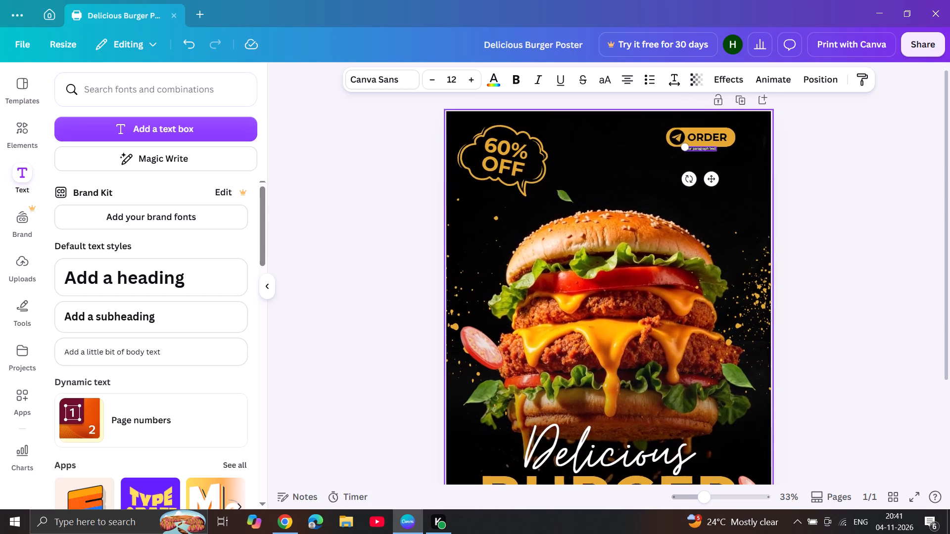
left_click(705, 151)
left_click_drag(705, 151, 702, 168)
left_click(702, 168)
left_click(713, 150)
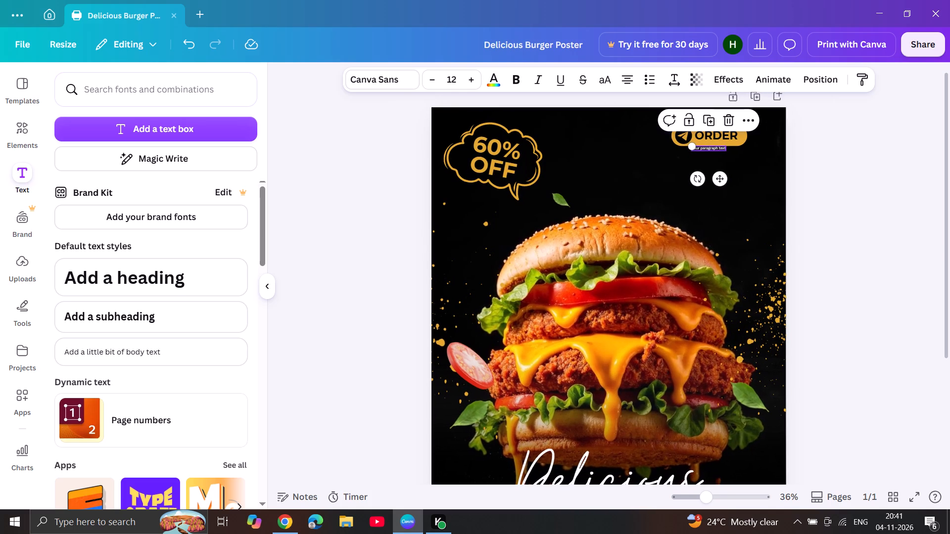
left_click_drag(716, 148, 714, 154)
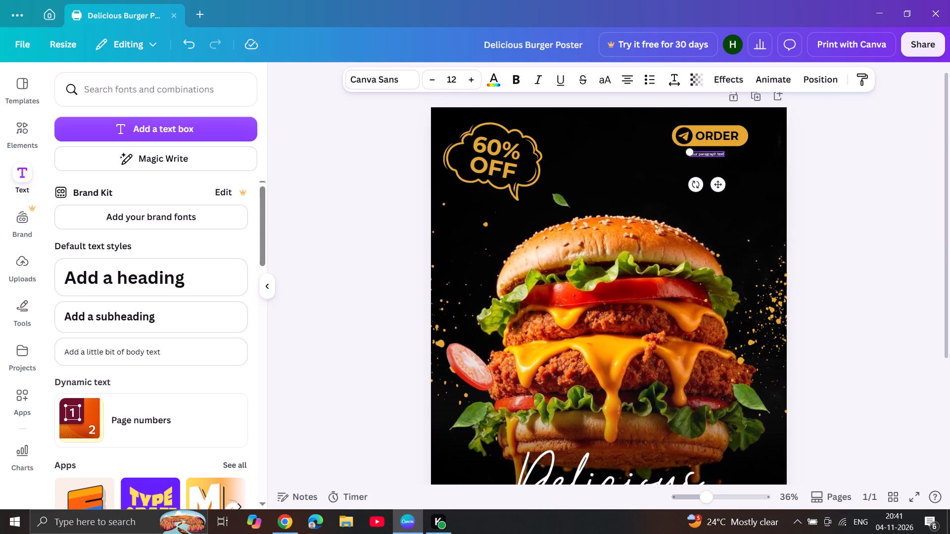
Replace the new text box's placeholder text with "HAPPINESS BETWEEN TWO BUNS!!!!".
left_click(719, 154)
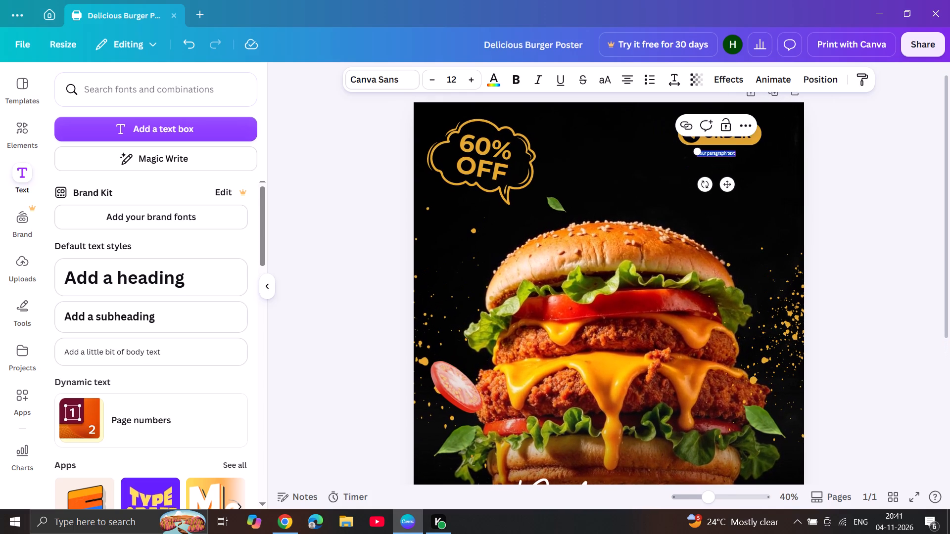
left_click(749, 154)
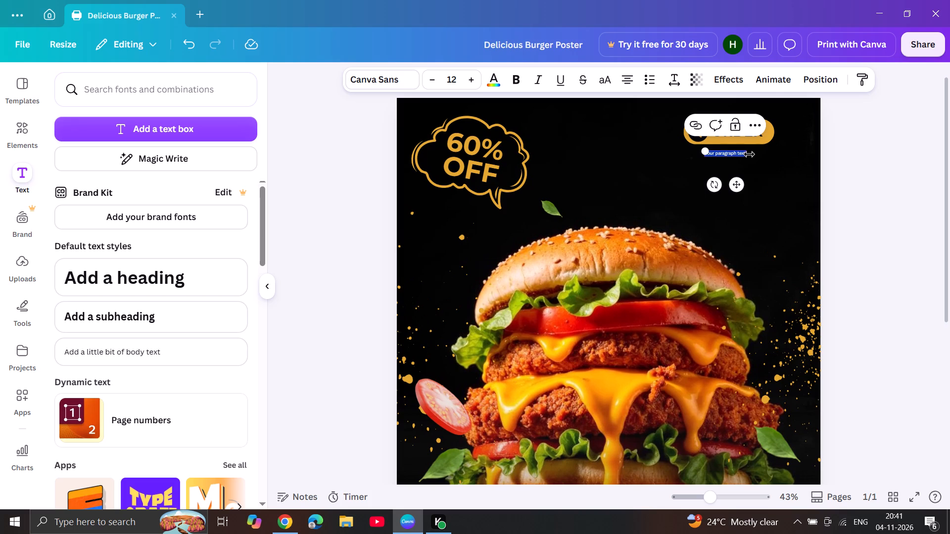
left_click(744, 154)
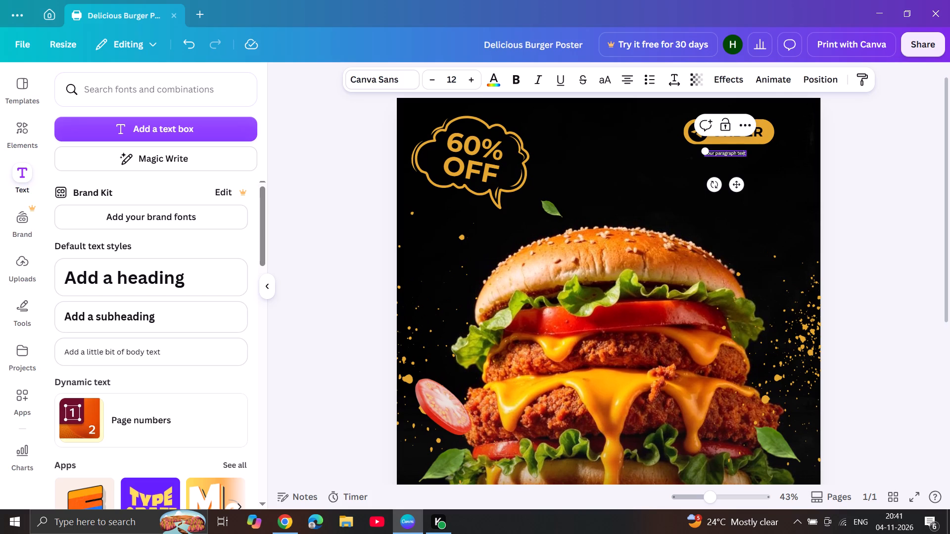
key("BackSpace")
key("BackSpace")
key("BackSpace")
key("BackSpace")
key("BackSpace")
key("BackSpace")
key("BackSpace")
key("BackSpace")
key("BackSpace")
key("BackSpace")
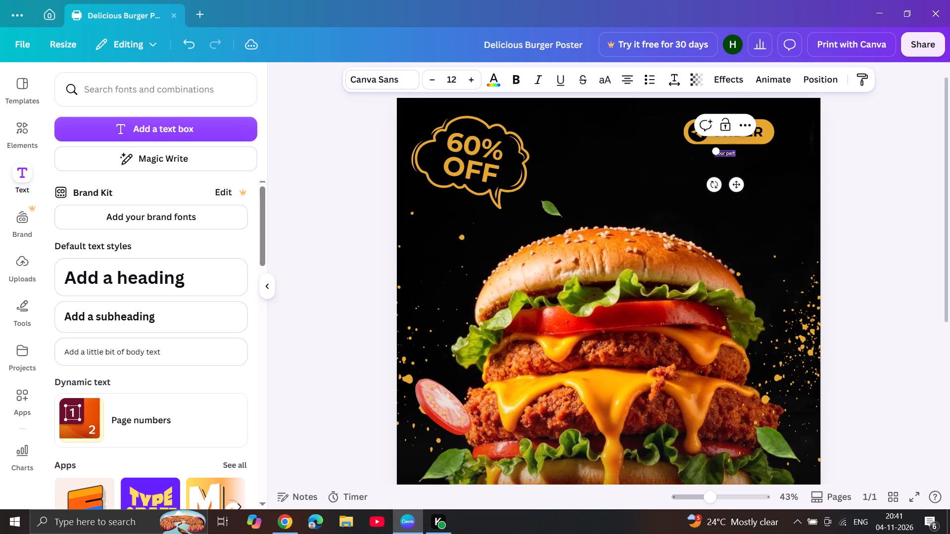
key("BackSpace")
key("BackSpace")
key("BackSpace")
key("BackSpace")
key("BackSpace")
key("BackSpace")
key("BackSpace")
key("BackSpace")
key("BackSpace")
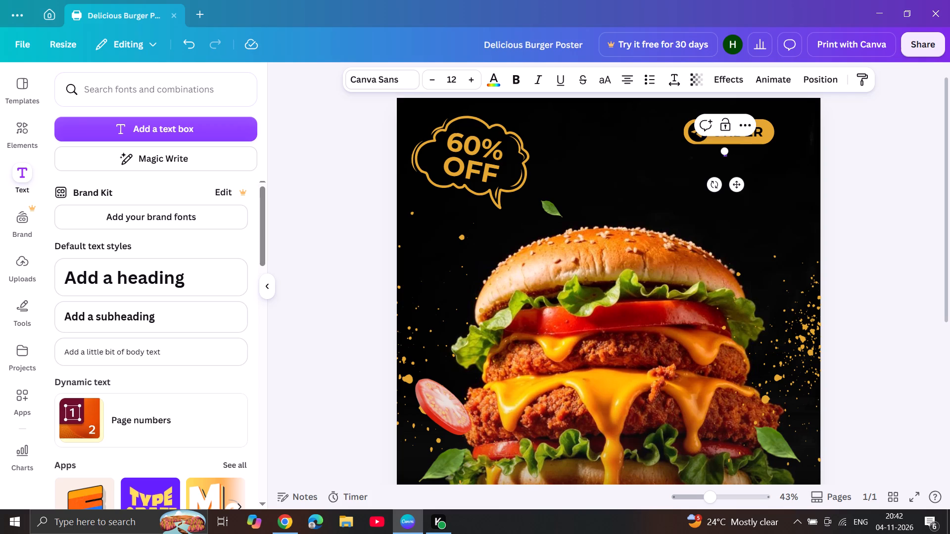
type("ha")
key("BackSpace")
key("BackSpace")
type("HAPP")
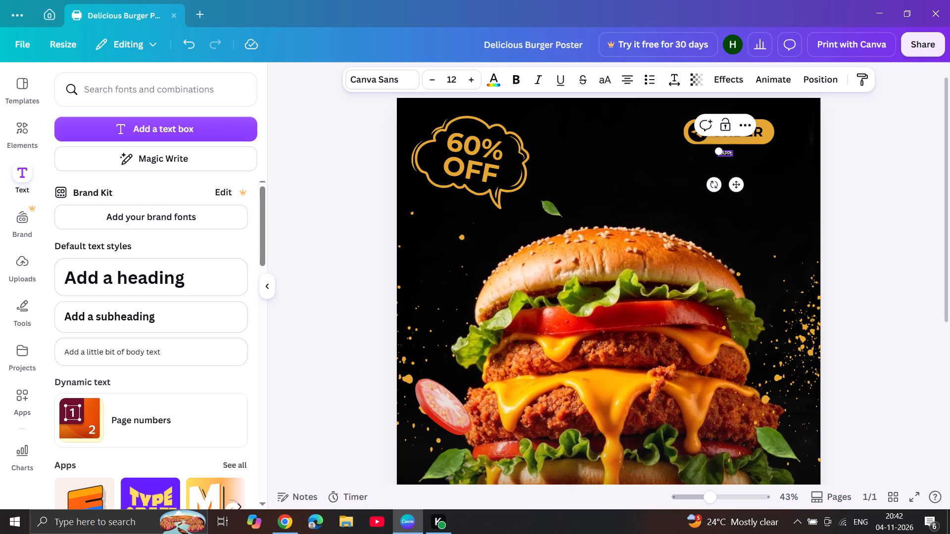
type("INESS")
key("space")
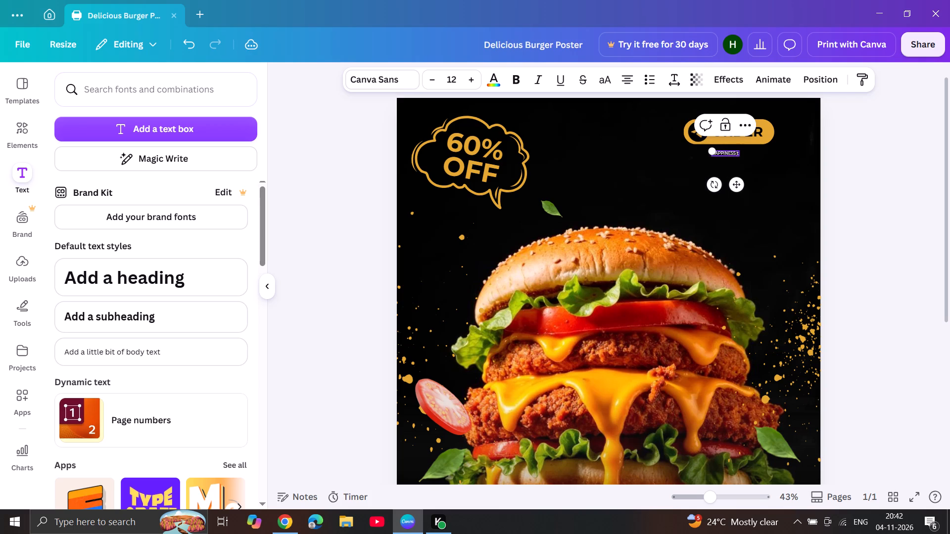
type("BETWEEN TWO BUNS")
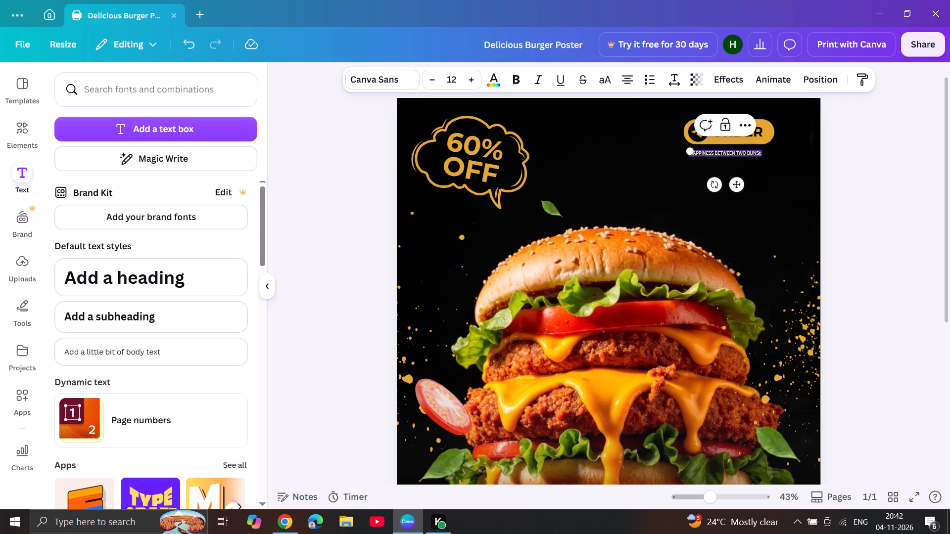
type("!!!!!")
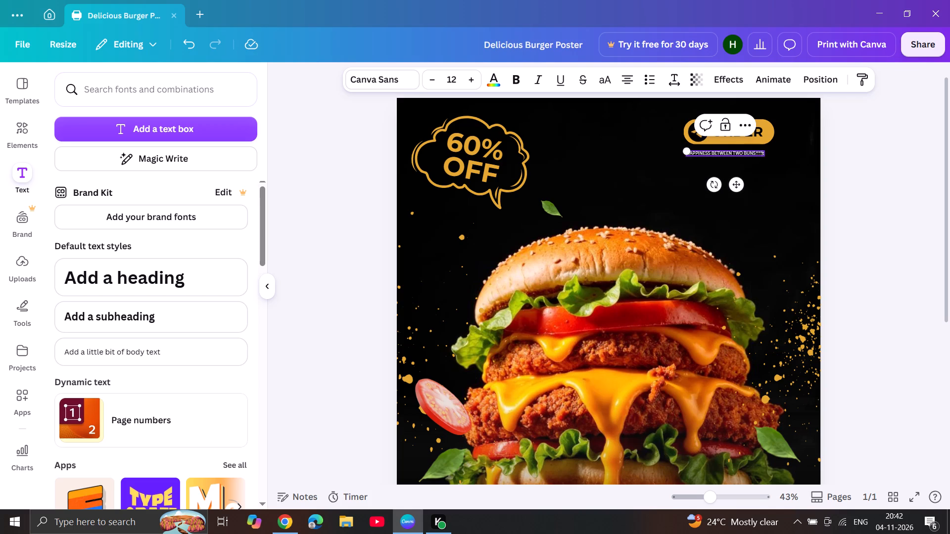
key("Right")
key("BackSpace")
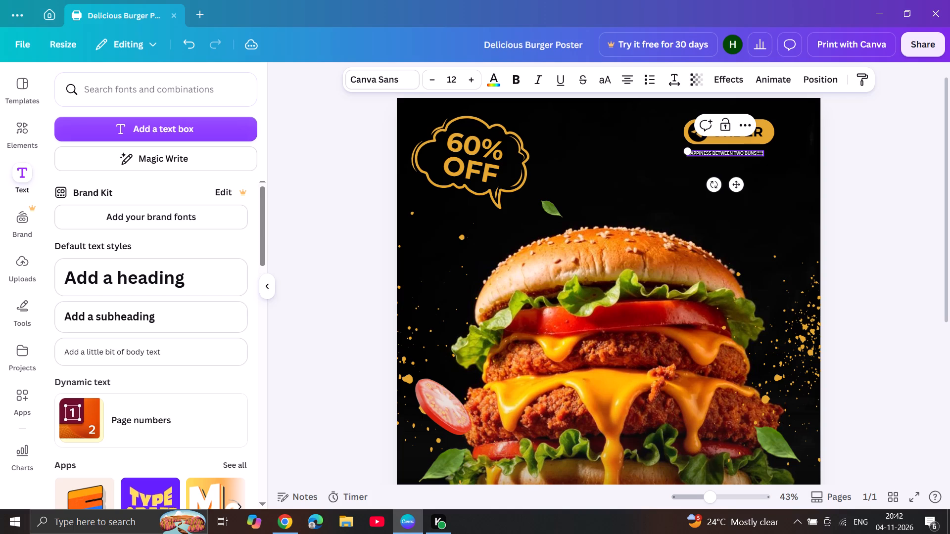
Move the HAPPINESS BETWEEN TWO BUNS tagline so it sits roughly centred, directly under the ORDER label.
left_click(748, 258)
left_click_drag(933, 126, 758, 158)
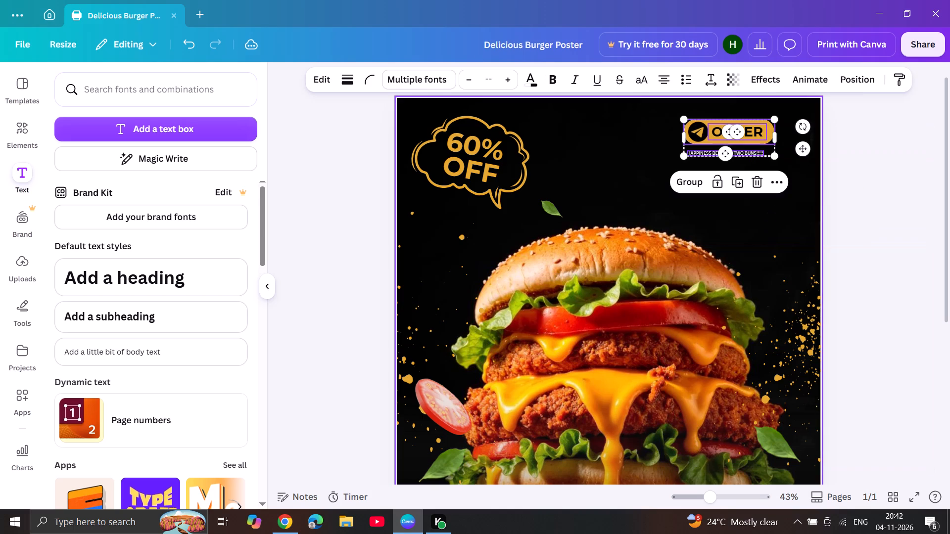
left_click(856, 125)
left_click_drag(743, 151, 748, 150)
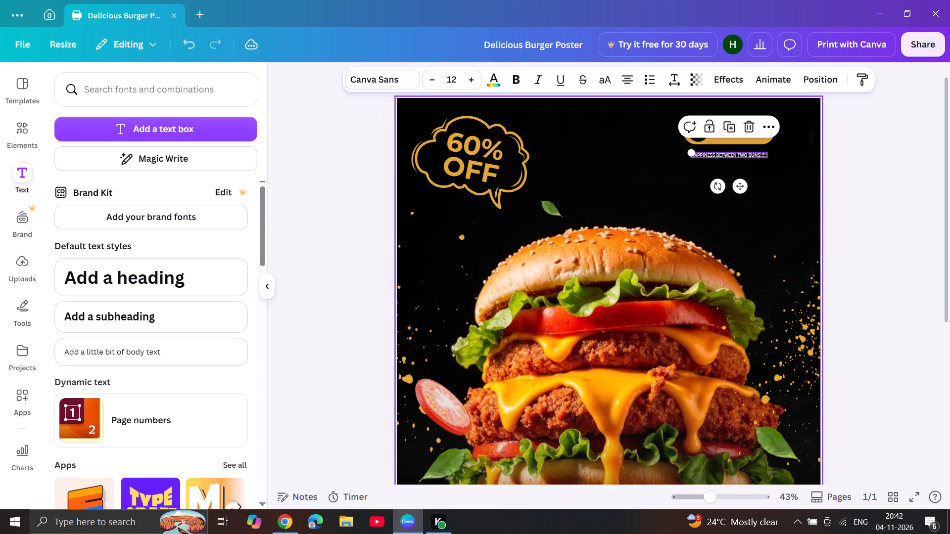
left_click_drag(748, 150, 749, 154)
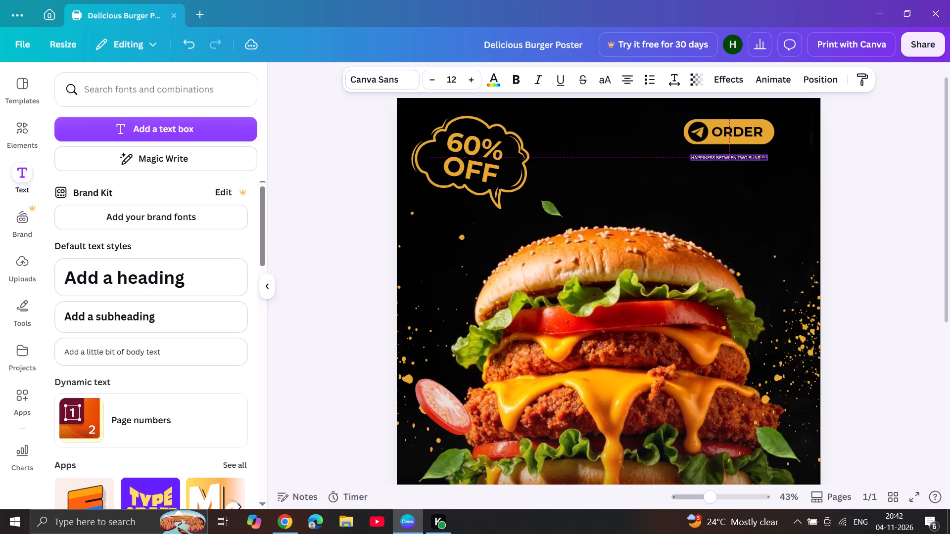
left_click_drag(749, 154, 746, 147)
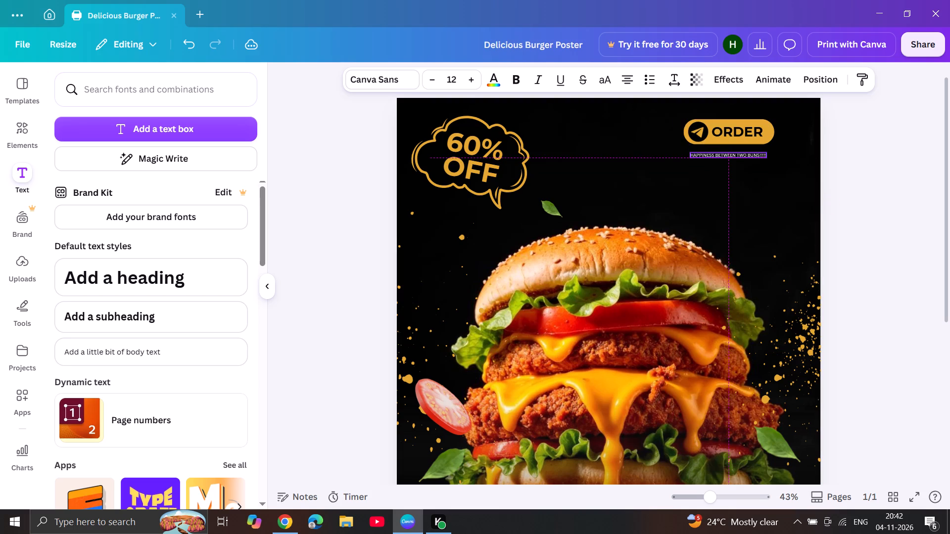
left_click_drag(746, 147, 746, 146)
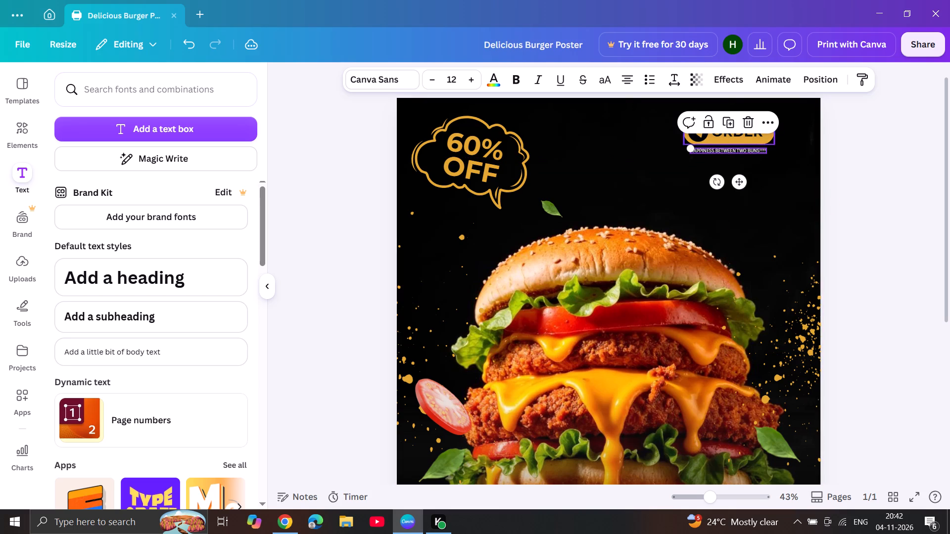
left_click(741, 180)
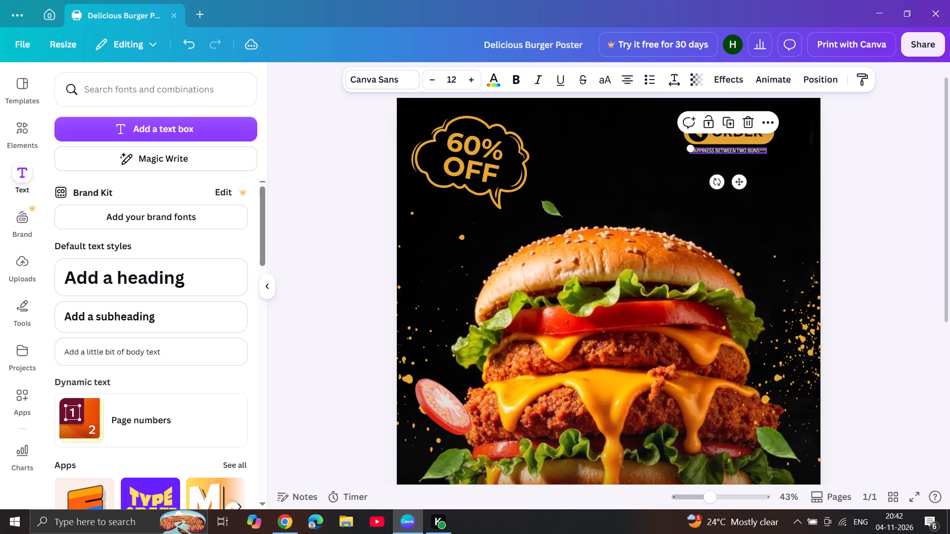
left_click(743, 181)
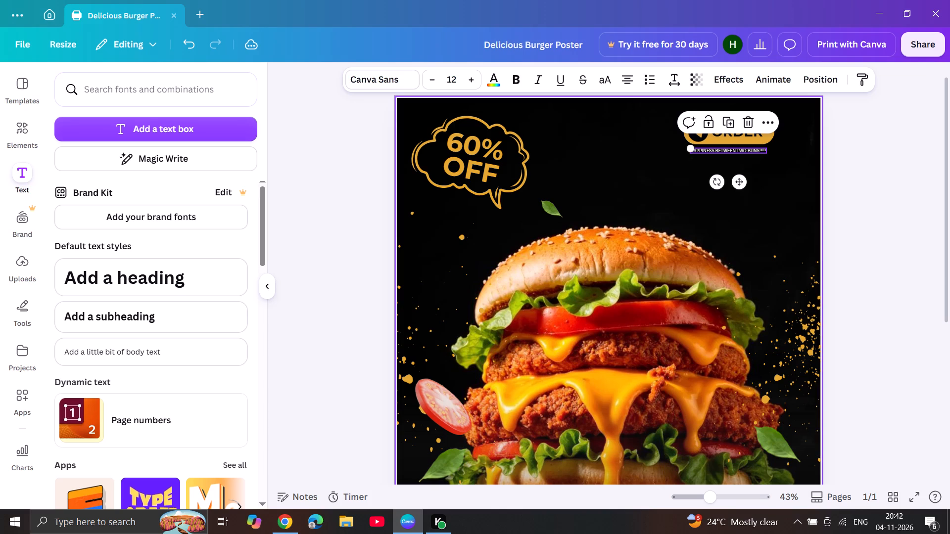
Enlarge the HAPPINESS BETWEEN TWO BUNS tagline to a font size of about 18.4.
left_click_drag(686, 146, 675, 142)
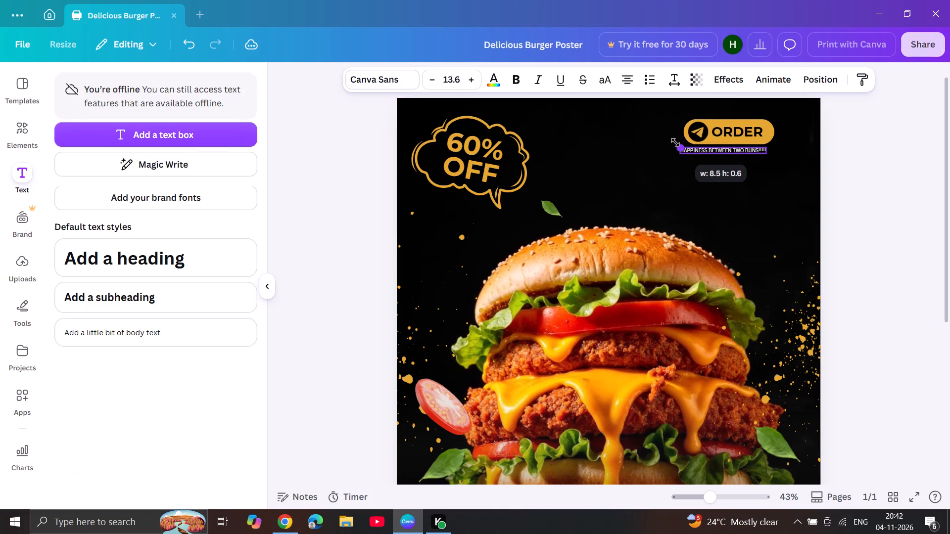
left_click_drag(675, 142, 647, 136)
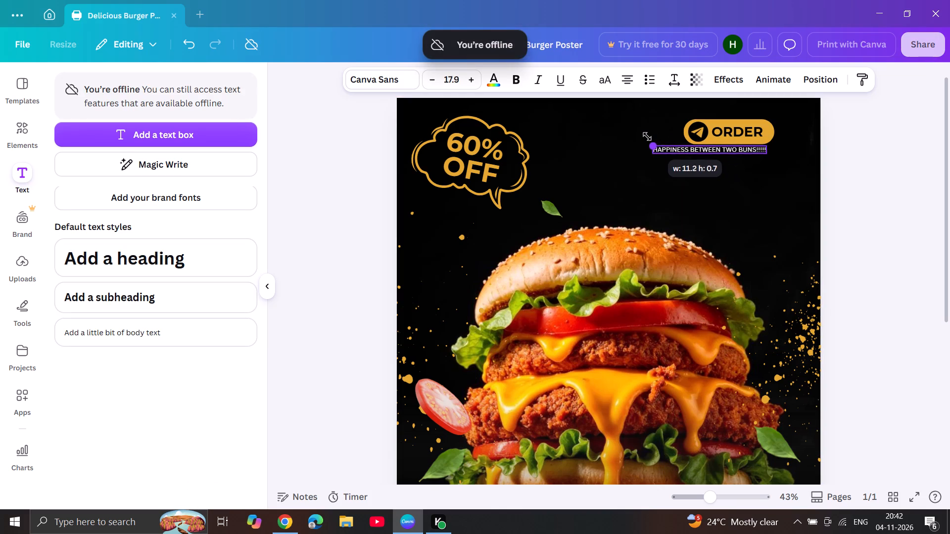
left_click_drag(647, 136, 645, 136)
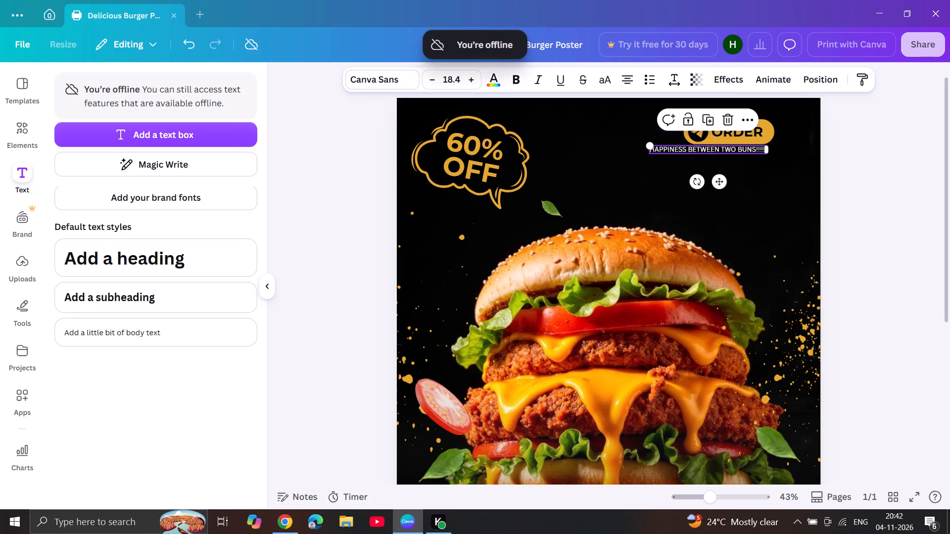
Change the tagline's text colour to the poster's orange.
left_click(491, 83)
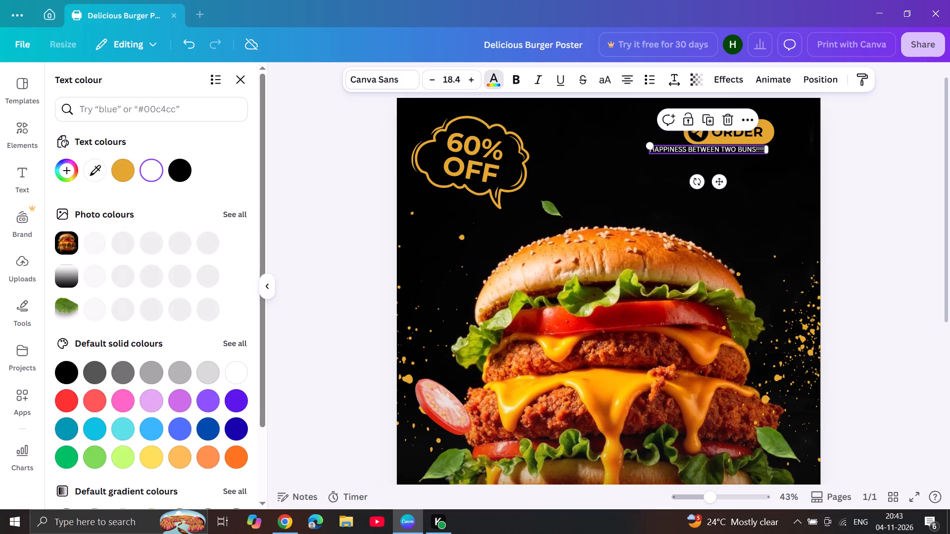
left_click(118, 164)
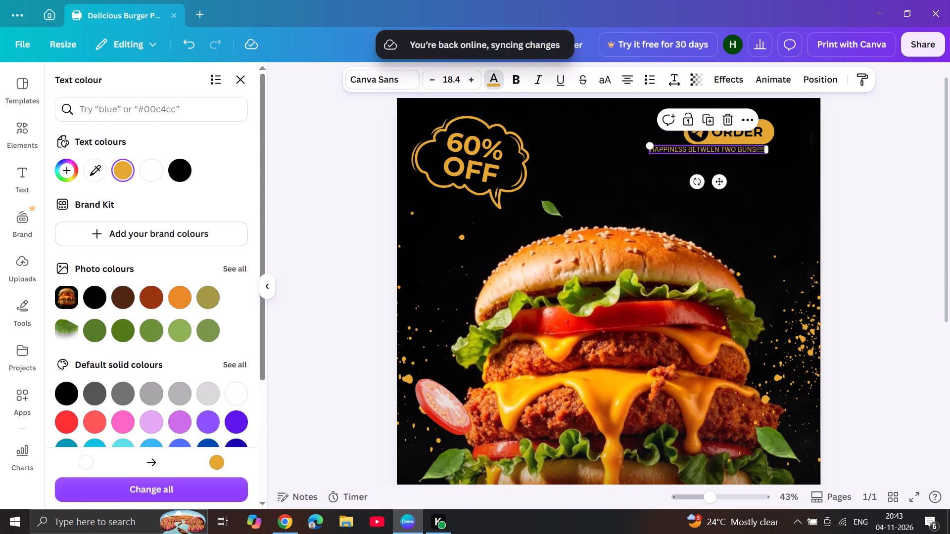
Move the orange tagline so it is centred just below the ORDER label, and deselect it.
left_click_drag(716, 151, 729, 155)
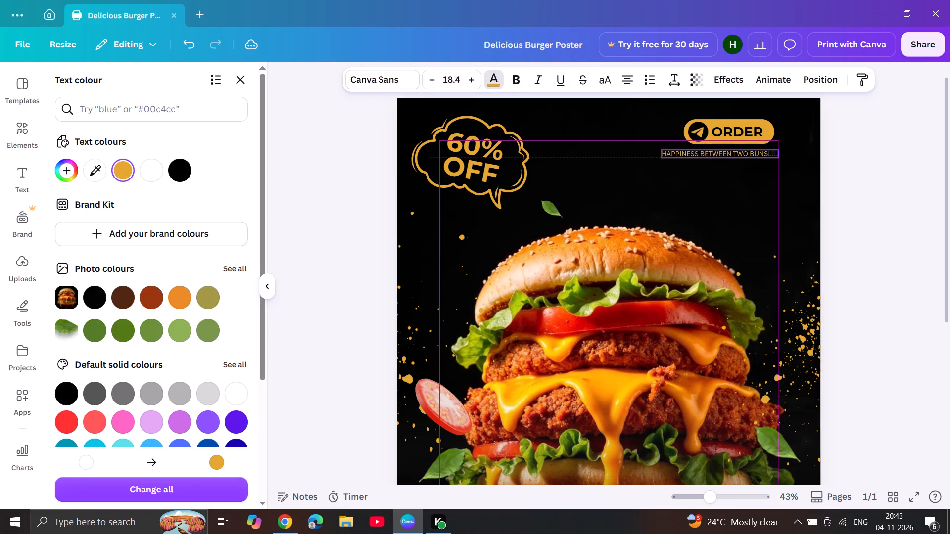
left_click_drag(729, 155, 736, 155)
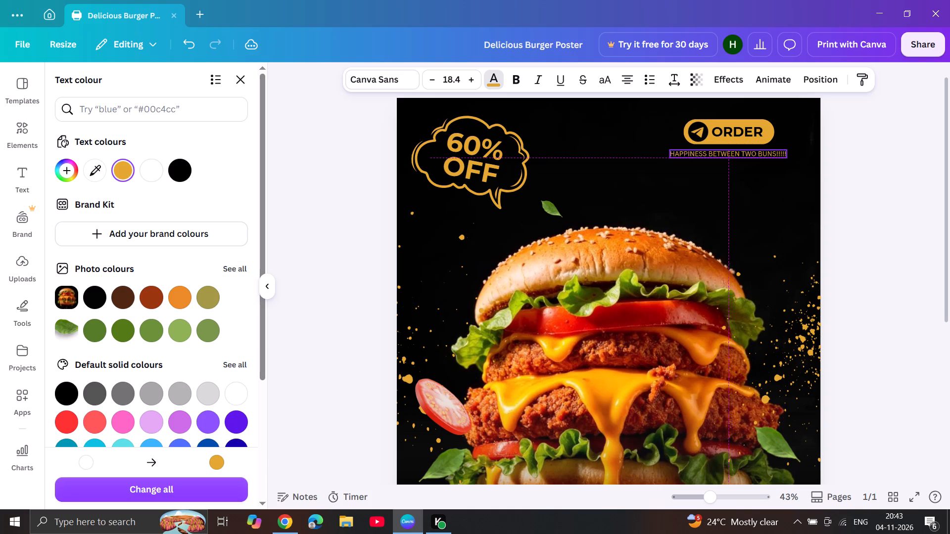
left_click_drag(736, 155, 737, 155)
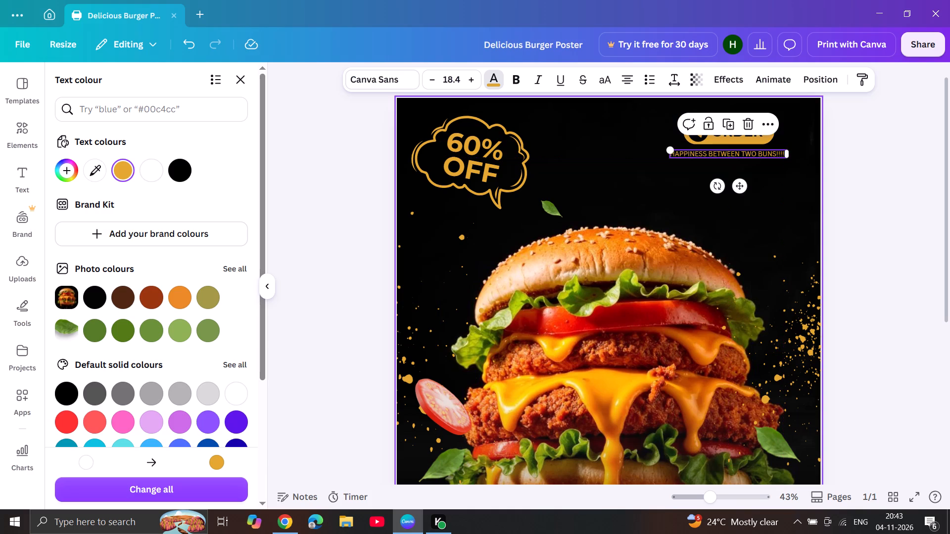
left_click(868, 151)
left_click(868, 151)
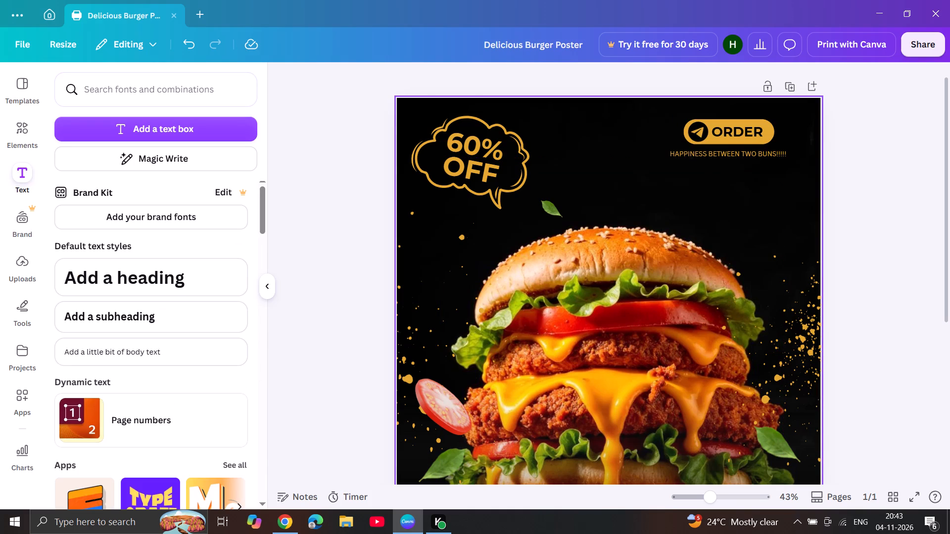
scroll(747, 198, "down", 1)
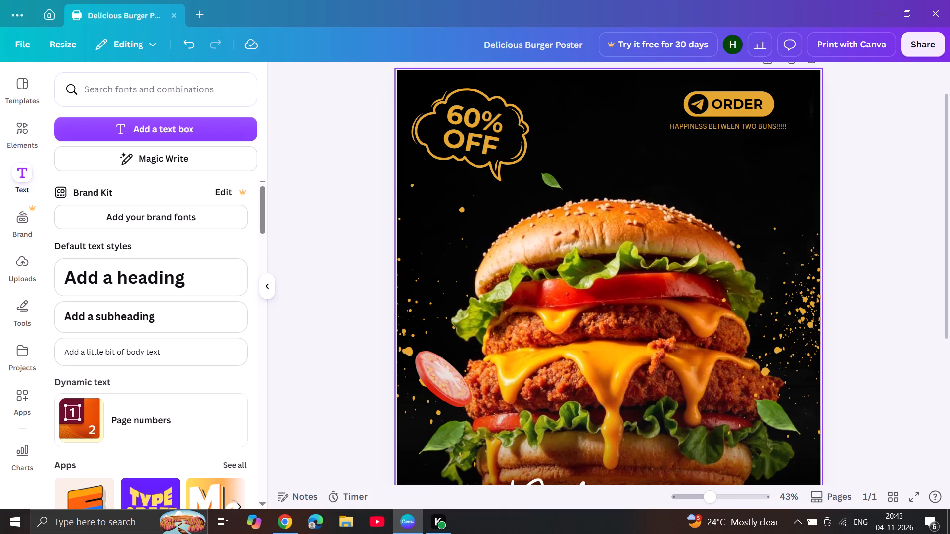
scroll(747, 198, "down", 1)
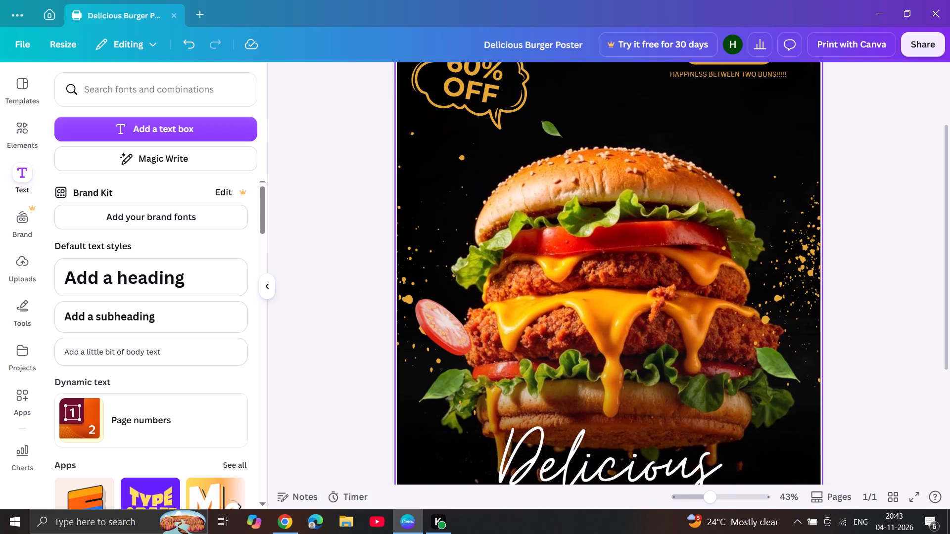
scroll(747, 198, "down", 3)
left_click(617, 197)
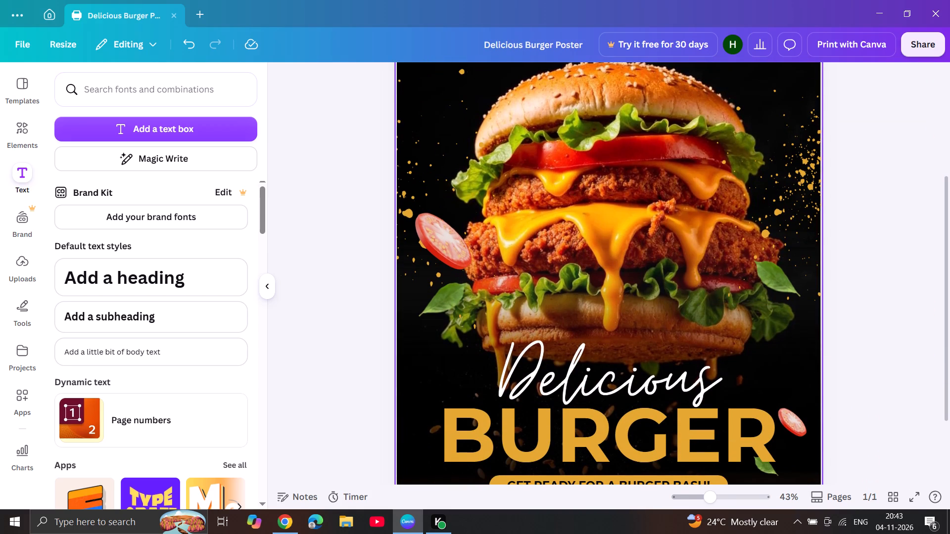
scroll(593, 391, "down", 1)
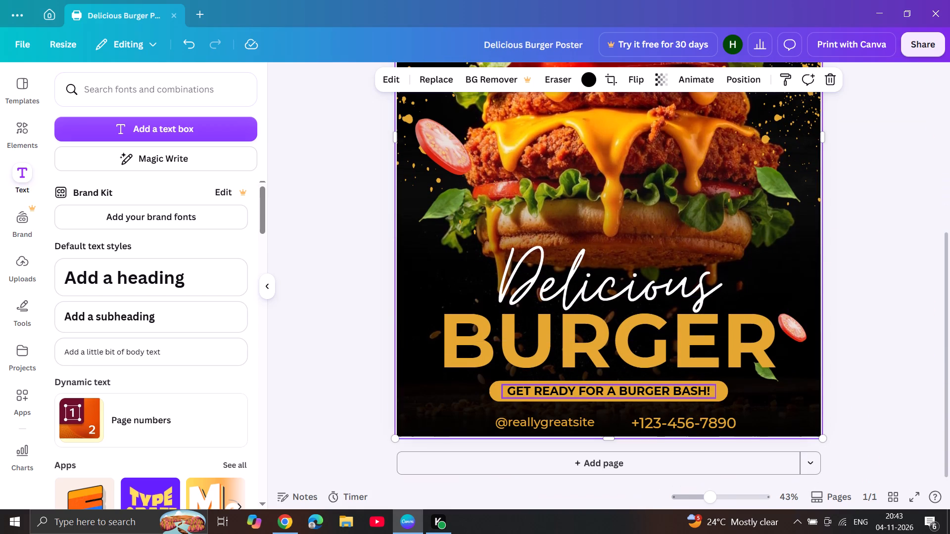
scroll(593, 391, "down", 1)
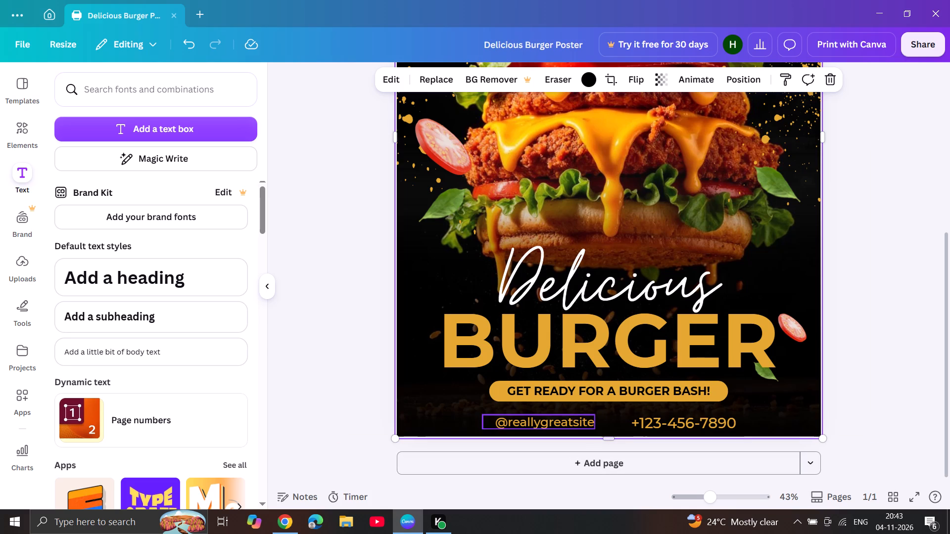
scroll(685, 281, "up", 4)
scroll(685, 281, "down", 7)
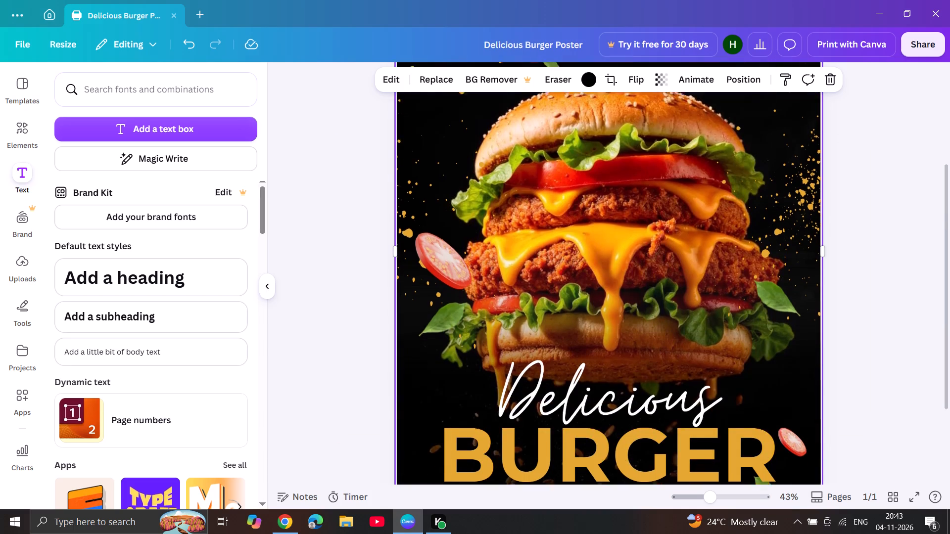
left_click(578, 419)
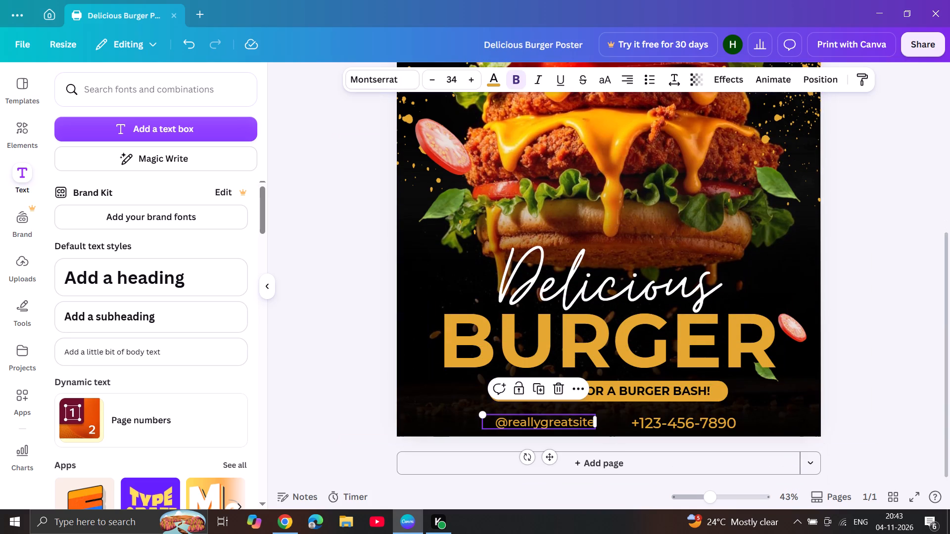
key("BackSpace")
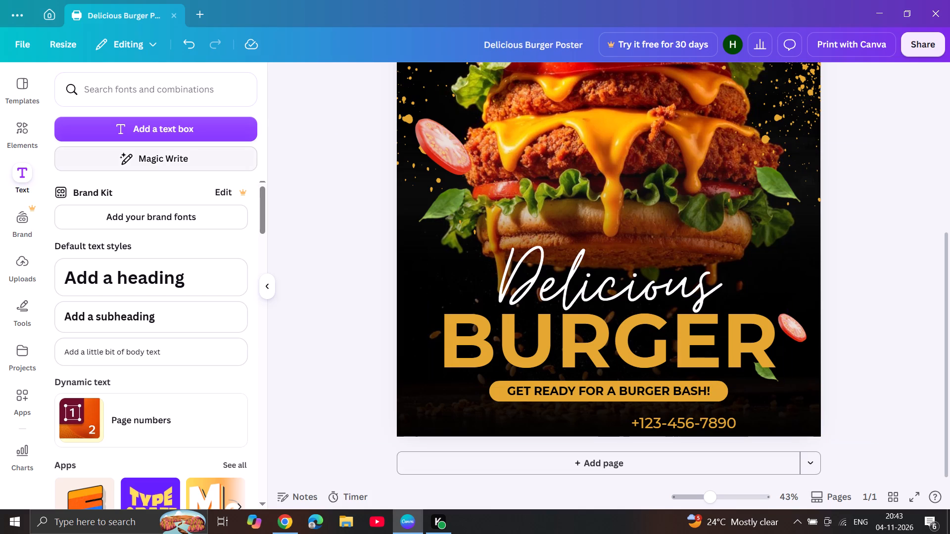
Add a new text box and place it beside the phone number, where the social handle was.
left_click(193, 128)
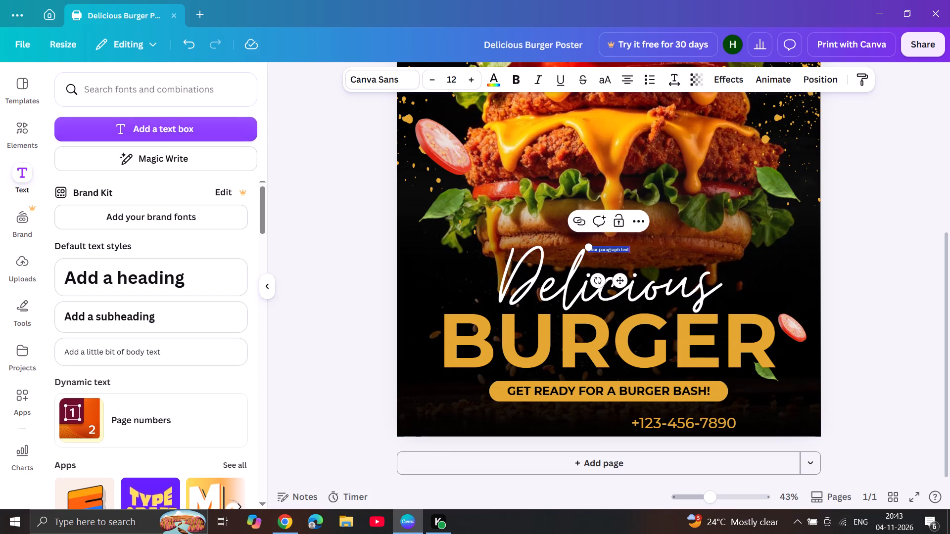
left_click_drag(612, 248, 592, 283)
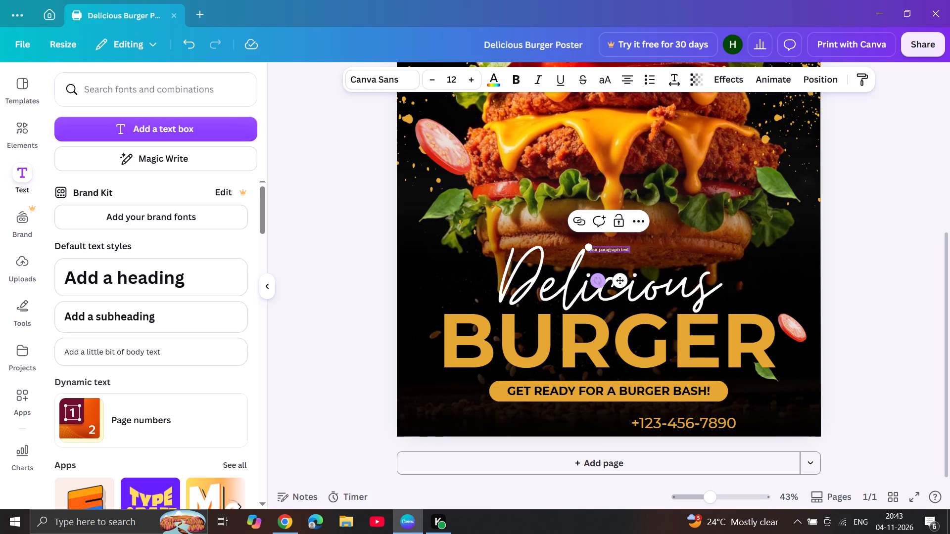
left_click_drag(592, 283, 597, 271)
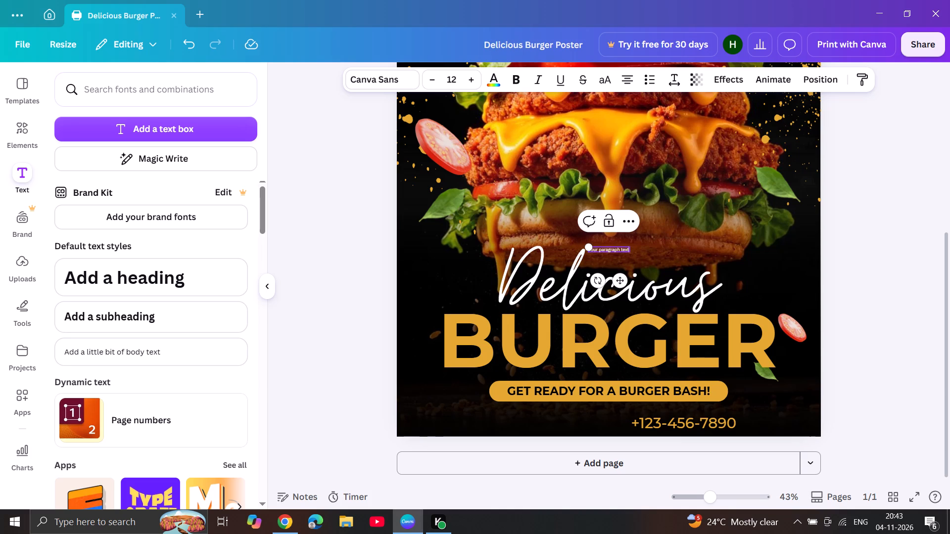
left_click_drag(614, 253, 560, 432)
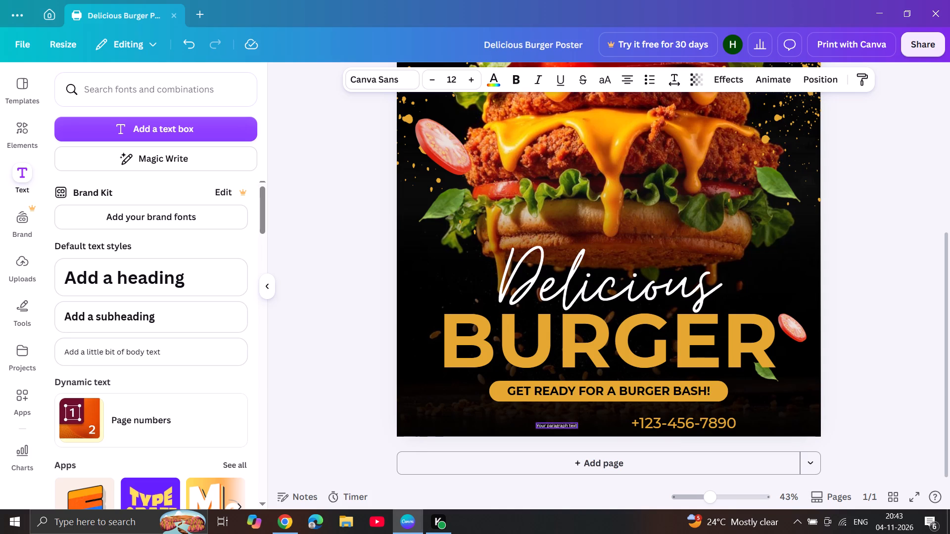
Shift the placeholder text box away from the phone number at the poster's bottom and enlarge it to about size 33.6.
left_click_drag(560, 432, 530, 429)
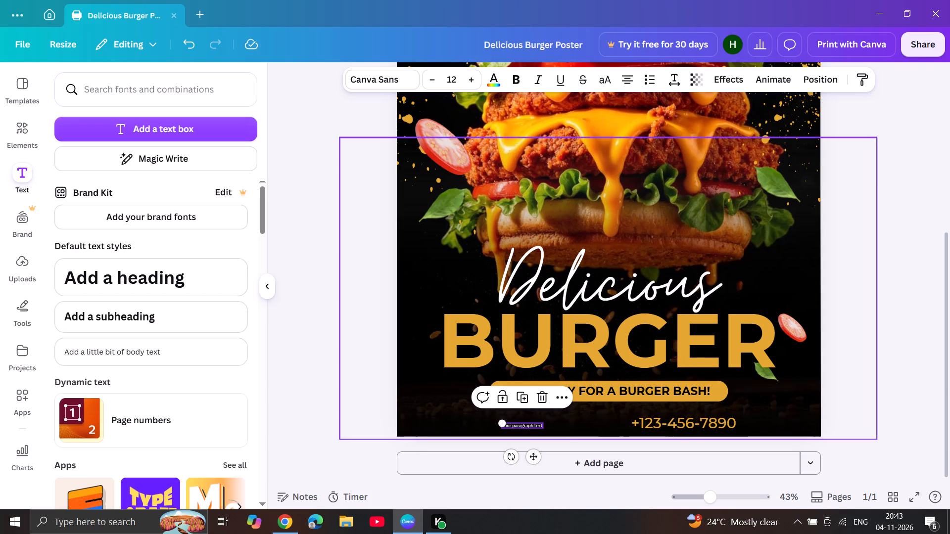
left_click_drag(499, 421, 456, 394)
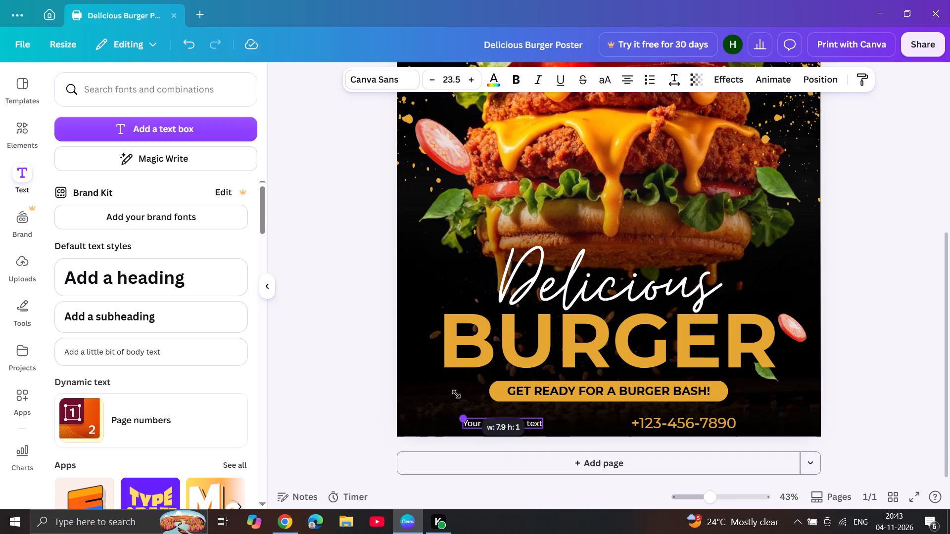
left_click_drag(456, 394, 428, 373)
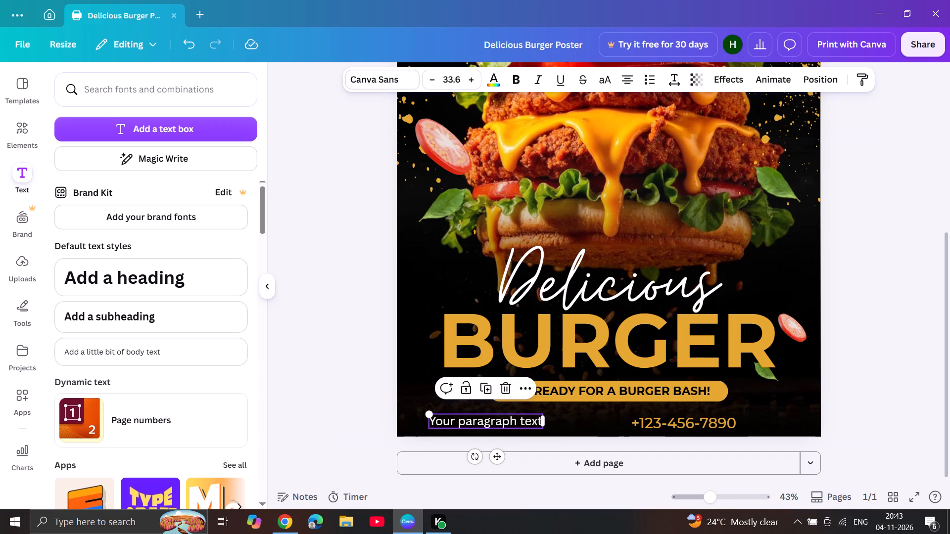
left_click(494, 420)
left_click(517, 418)
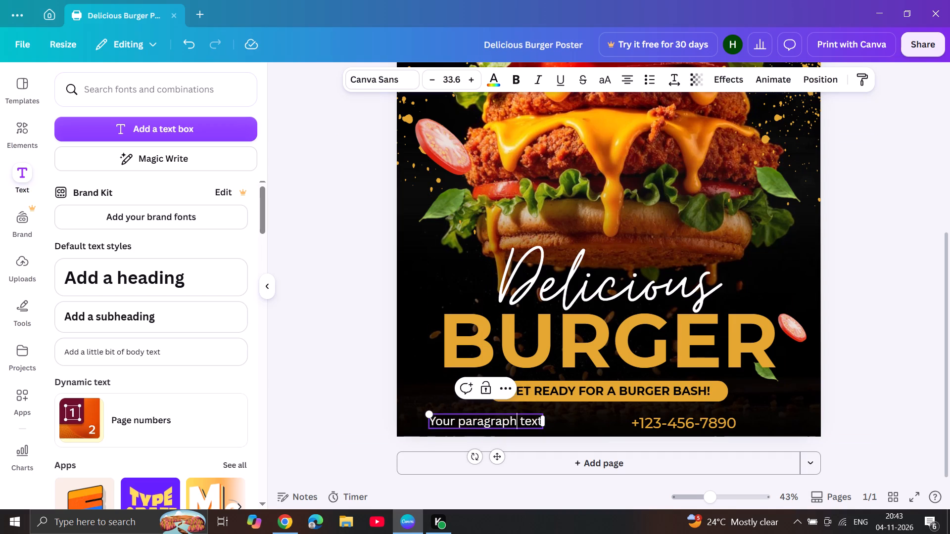
left_click(540, 423)
key("BackSpace")
key("BackSpace")
key("BackSpace")
key("BackSpace")
key("BackSpace")
key("BackSpace")
key("BackSpace")
key("BackSpace")
key("BackSpace")
key("BackSpace")
key("BackSpace")
key("BackSpace")
key("BackSpace")
key("BackSpace")
key("BackSpace")
key("BackSpace")
key("BackSpace")
key("BackSpace")
key("BackSpace")
key("BackSpace")
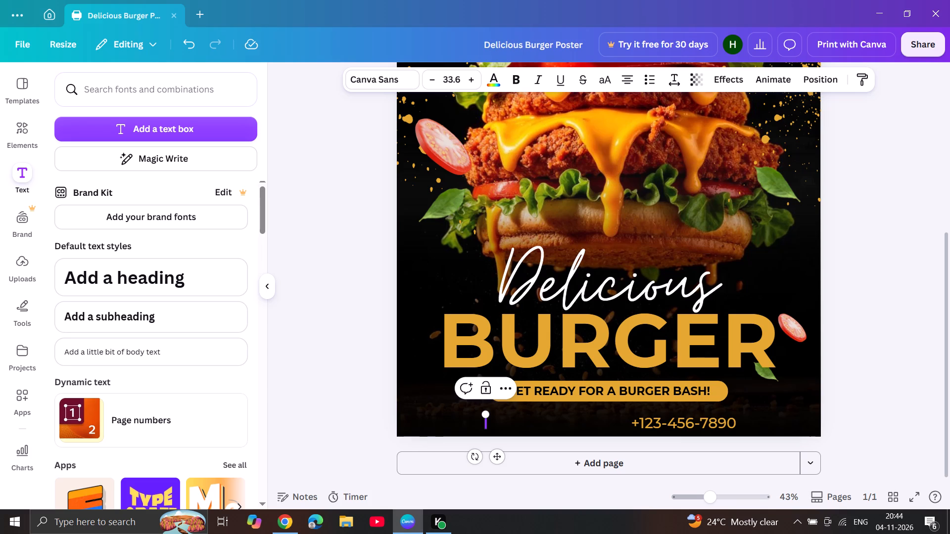
key("shift+at")
type("BURGERTHEORY")
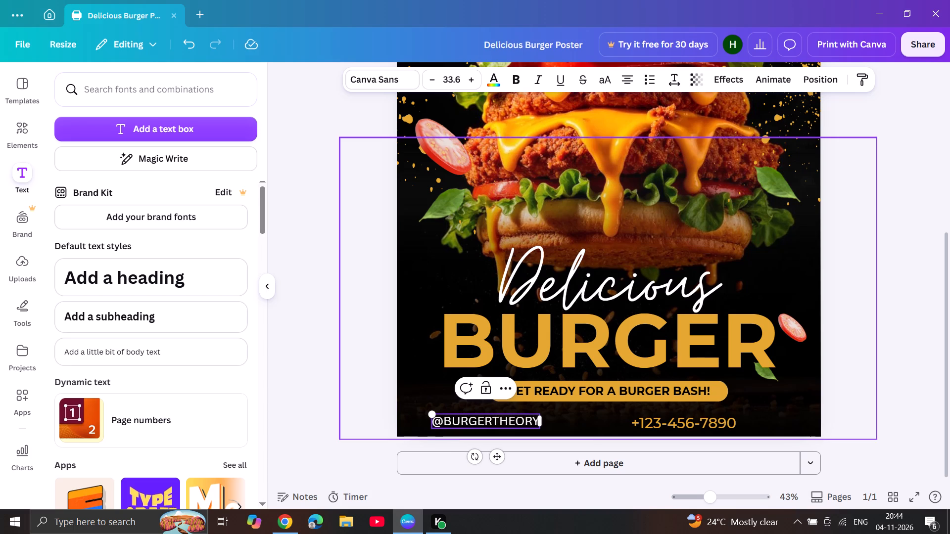
left_click(488, 79)
left_click(183, 170)
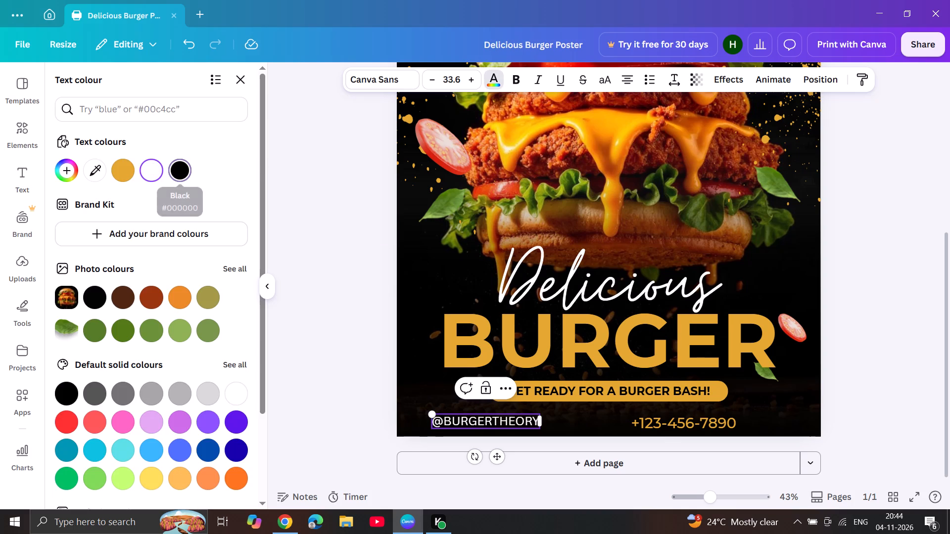
left_click(118, 170)
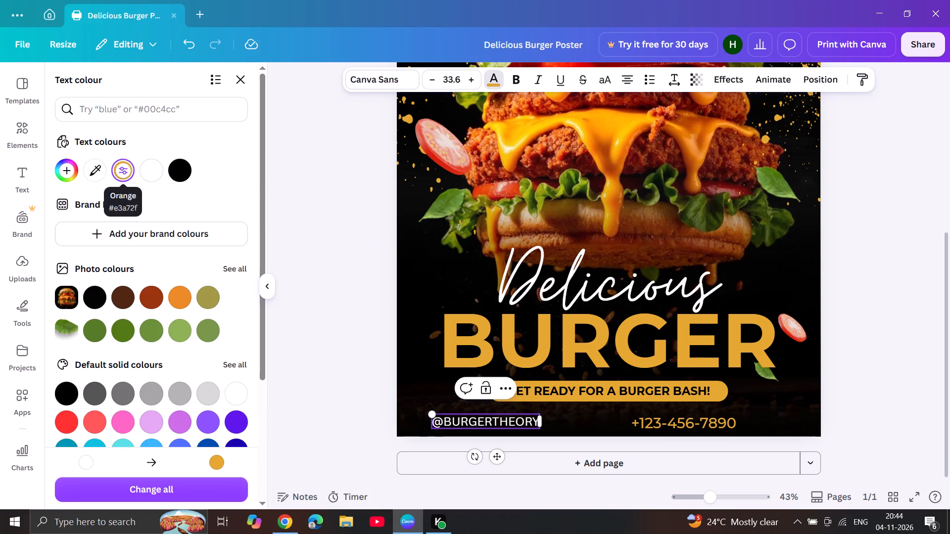
left_click(120, 177)
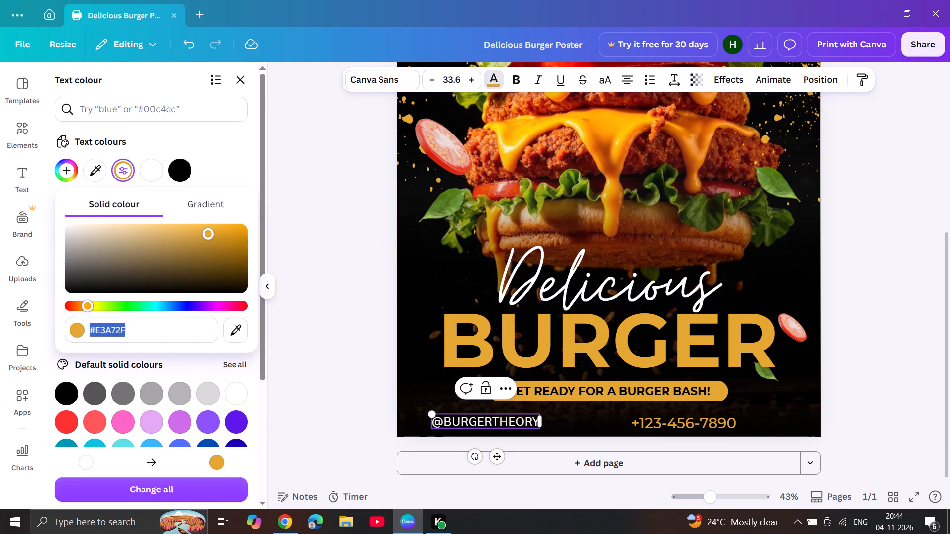
double_click(120, 177)
left_click(120, 177)
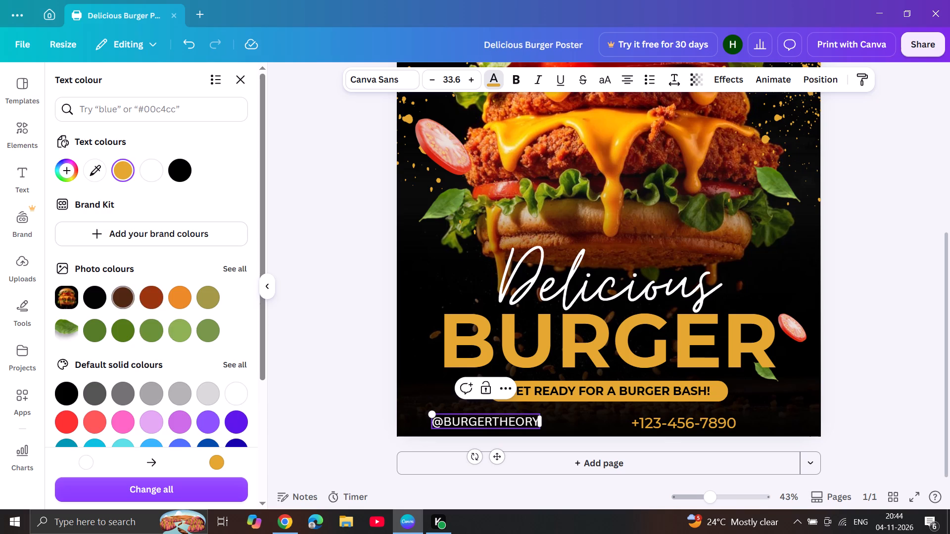
left_click(150, 295)
left_click(482, 419)
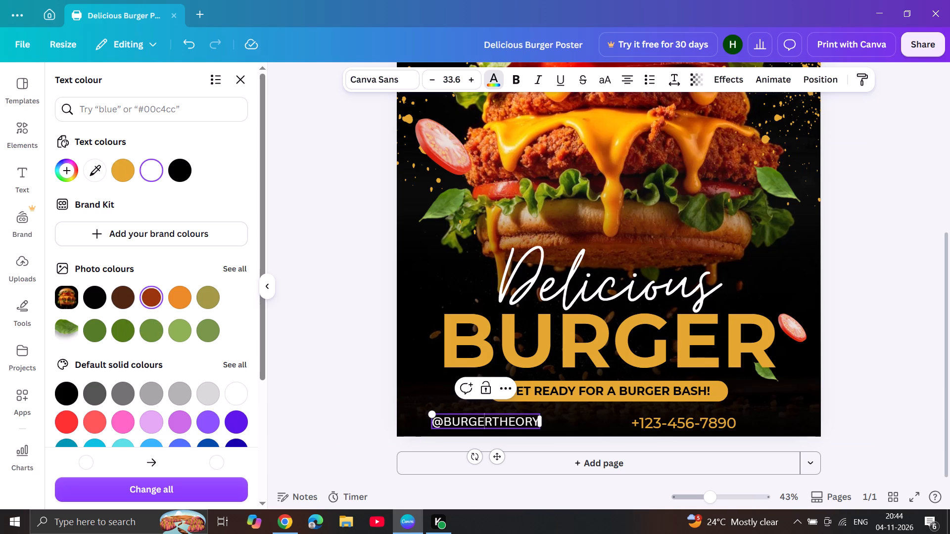
left_click_drag(538, 420, 427, 416)
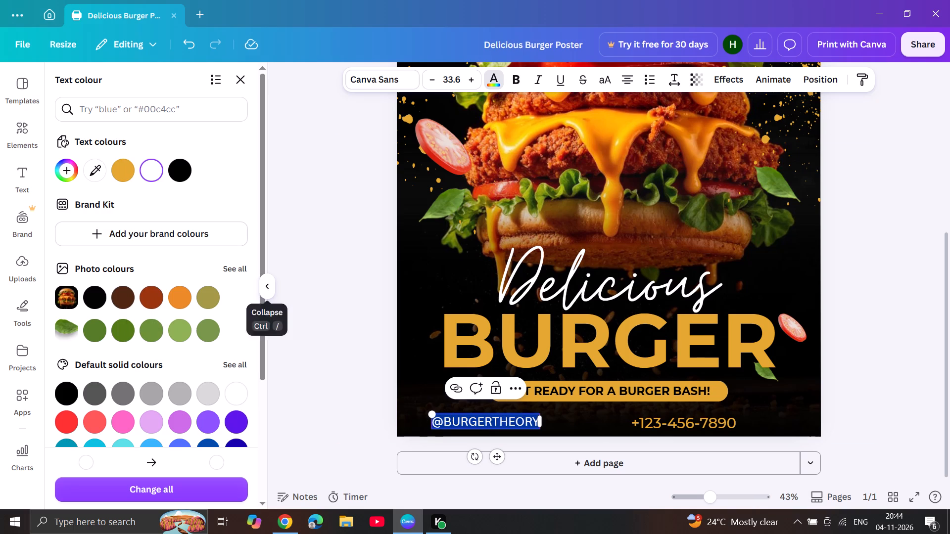
left_click(126, 169)
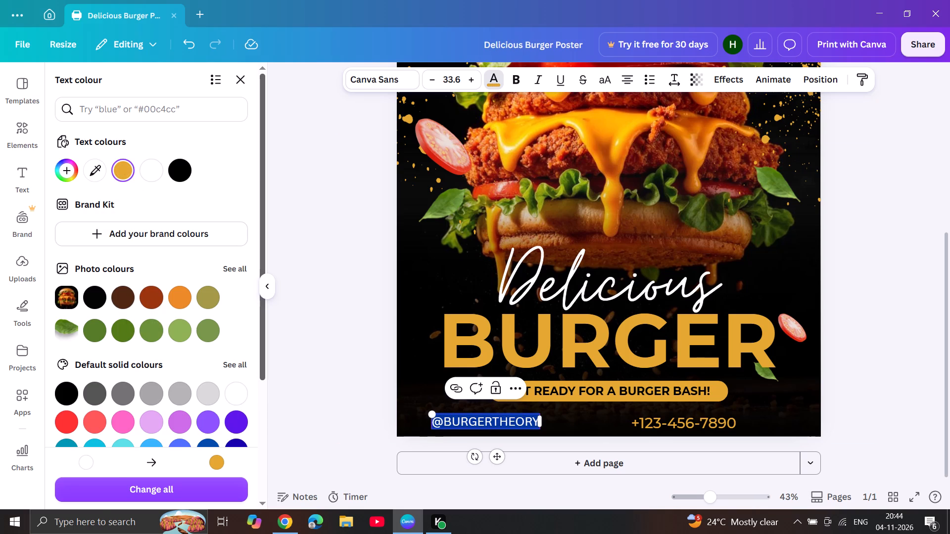
left_click(311, 226)
left_click(468, 277)
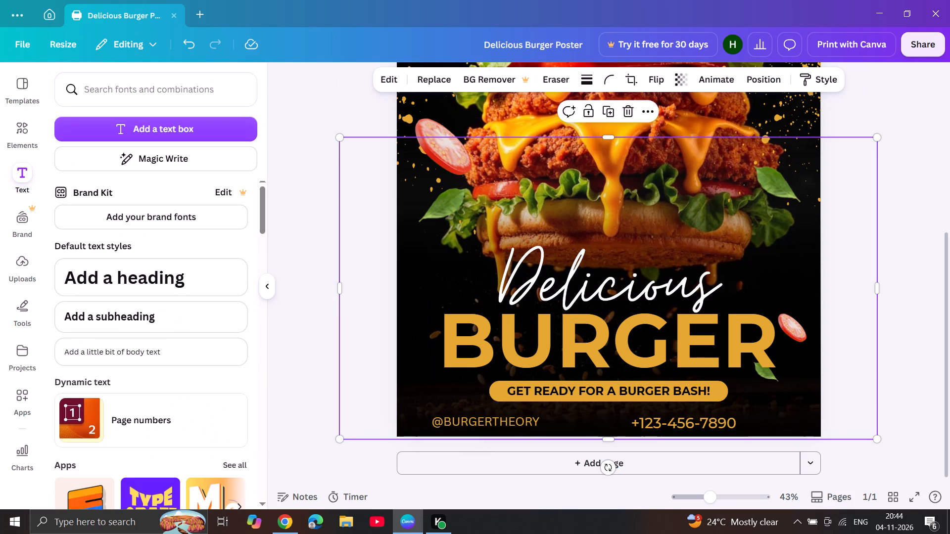
left_click(495, 422)
left_click_drag(495, 422, 523, 420)
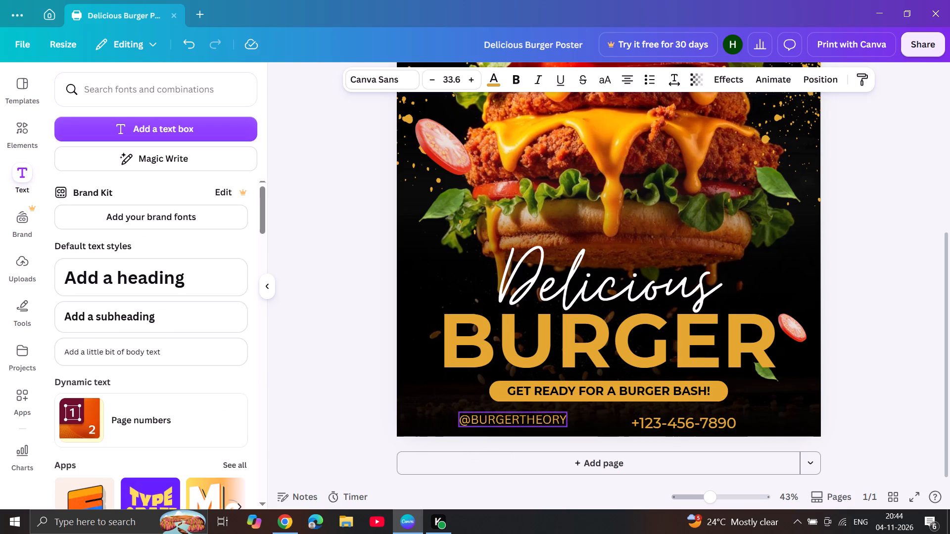
left_click_drag(523, 420, 532, 419)
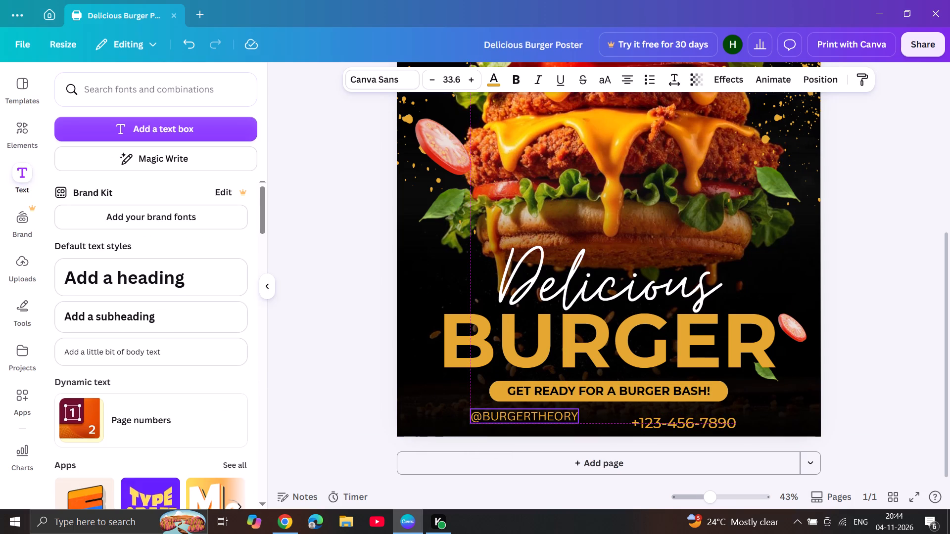
left_click_drag(532, 419, 552, 425)
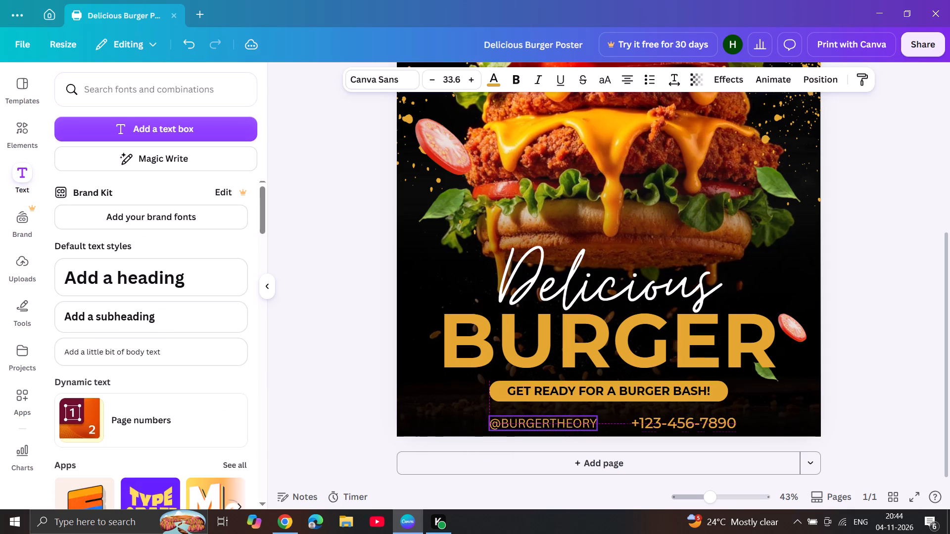
left_click_drag(552, 425, 552, 424)
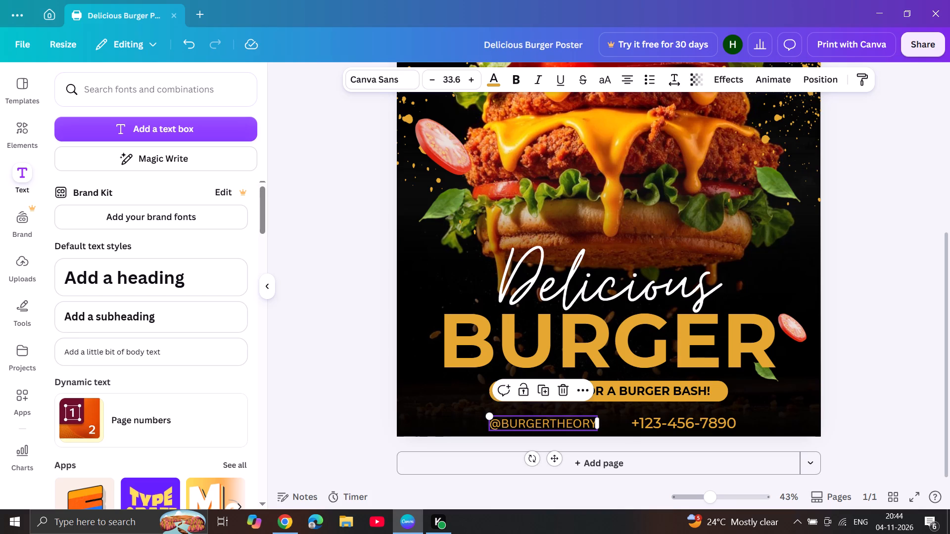
Shrink the phone number text at the poster's bottom to a font size of about 37.4.
left_click(659, 419)
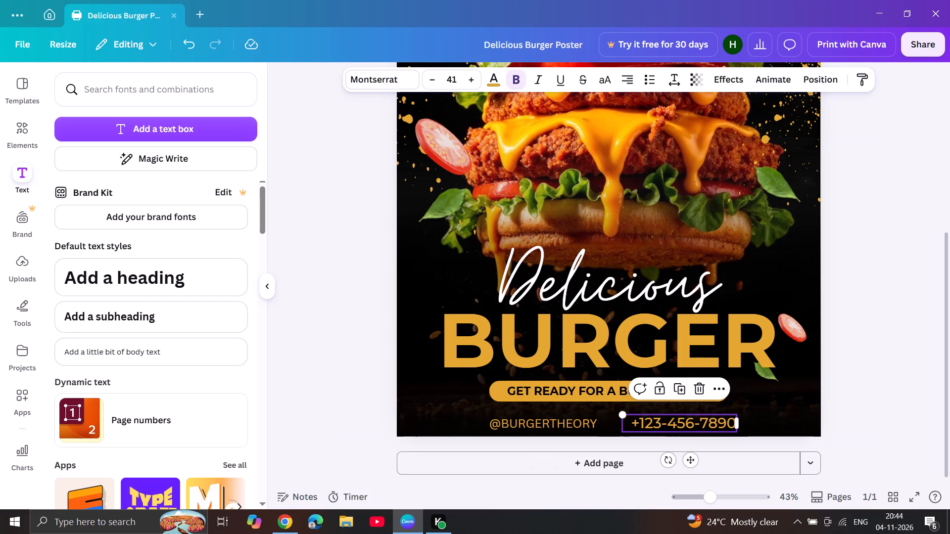
left_click_drag(624, 414, 629, 419)
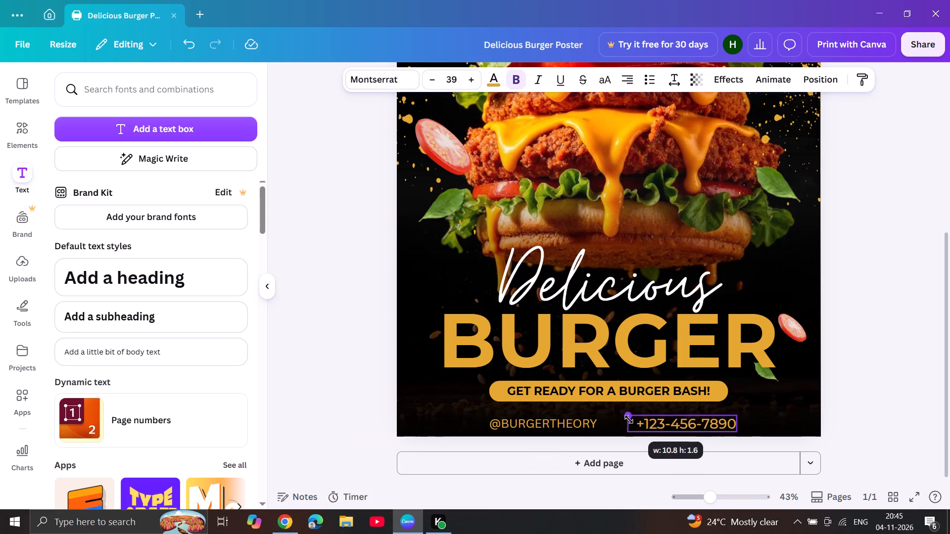
left_click_drag(629, 419, 631, 420)
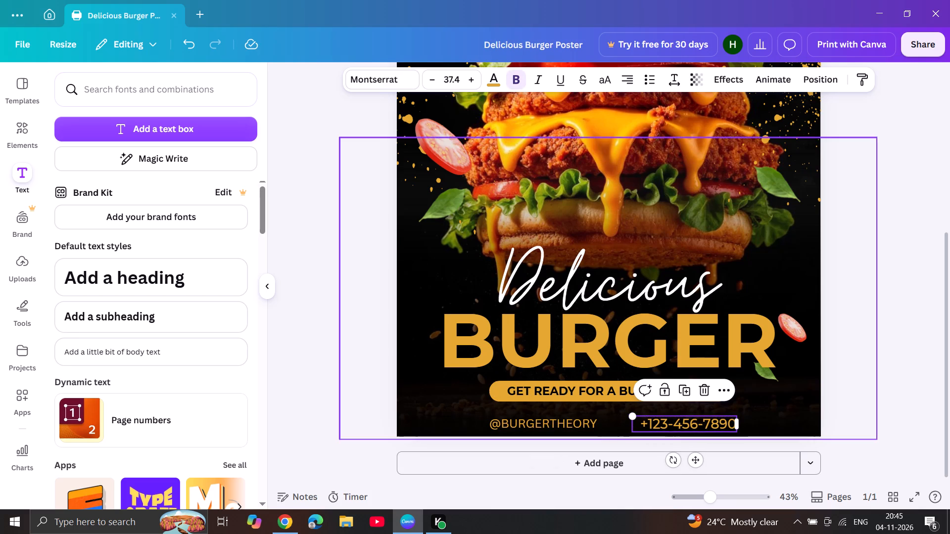
left_click(609, 409)
left_click_drag(685, 423, 679, 423)
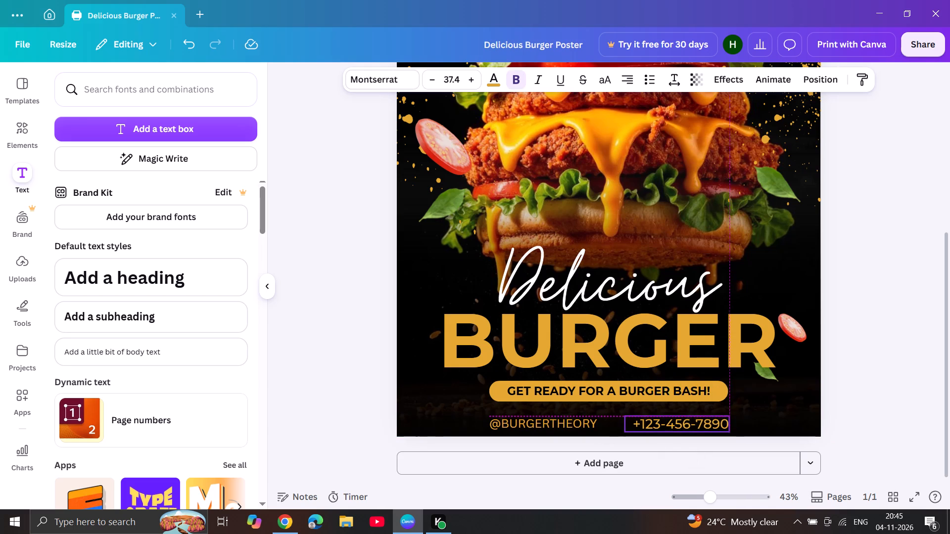
left_click_drag(679, 423, 674, 424)
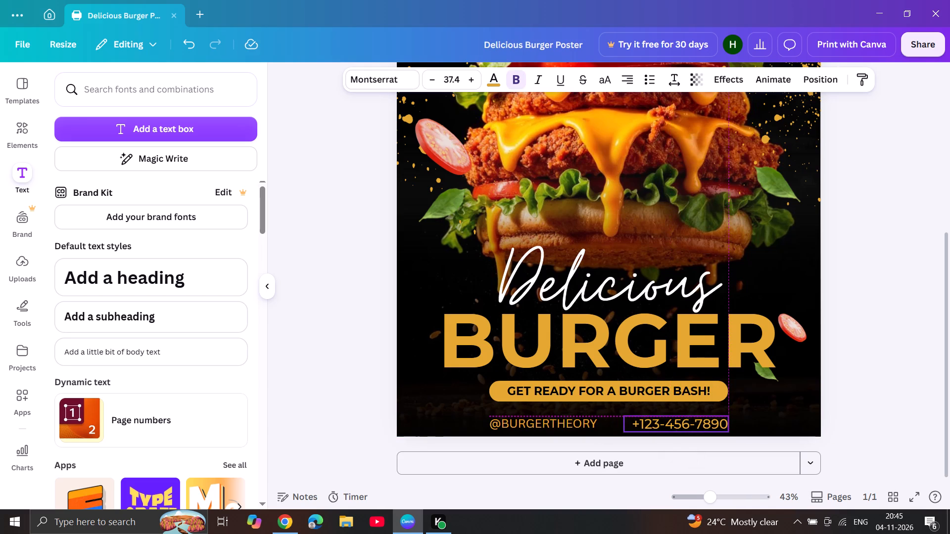
left_click_drag(674, 424, 674, 425)
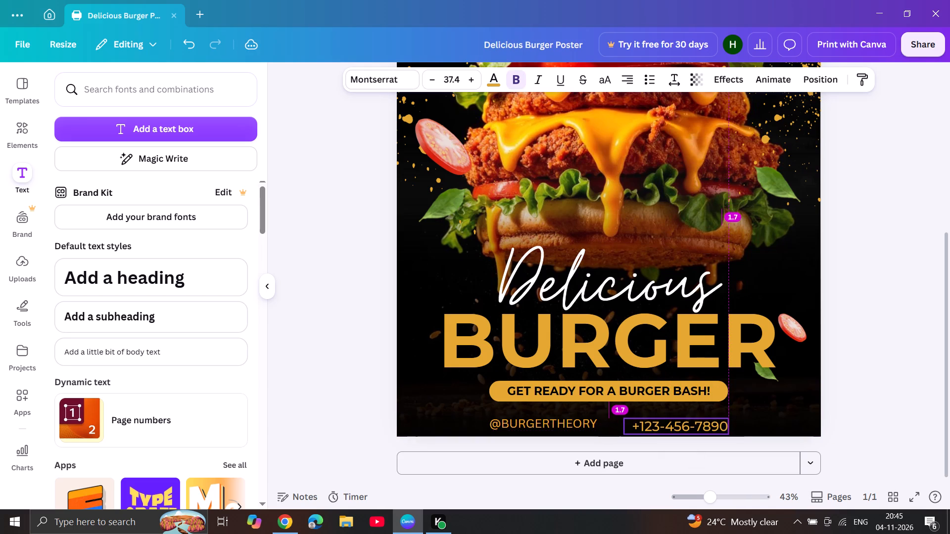
left_click_drag(674, 425, 674, 424)
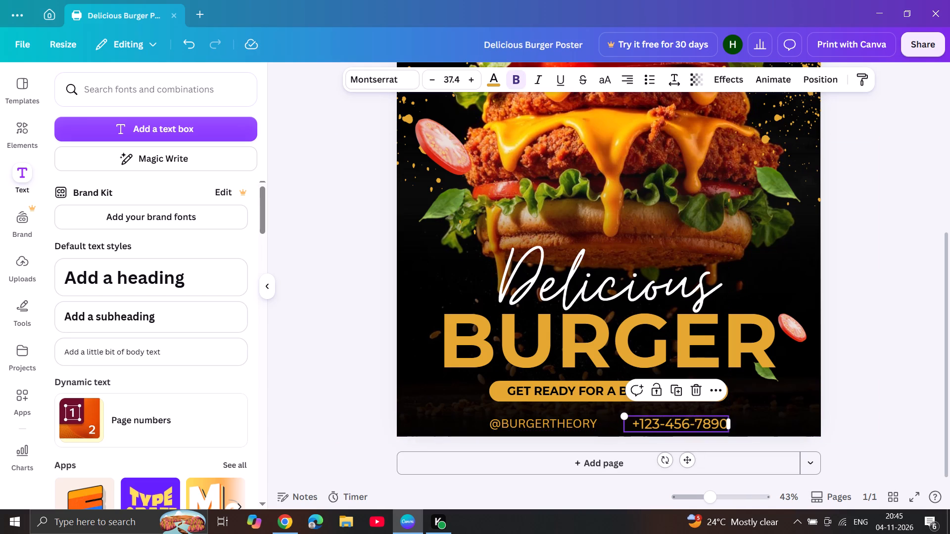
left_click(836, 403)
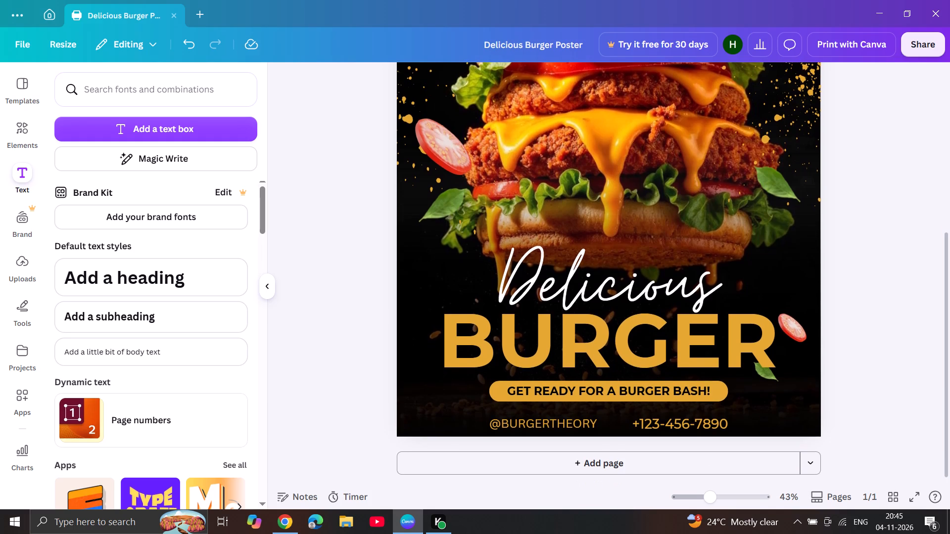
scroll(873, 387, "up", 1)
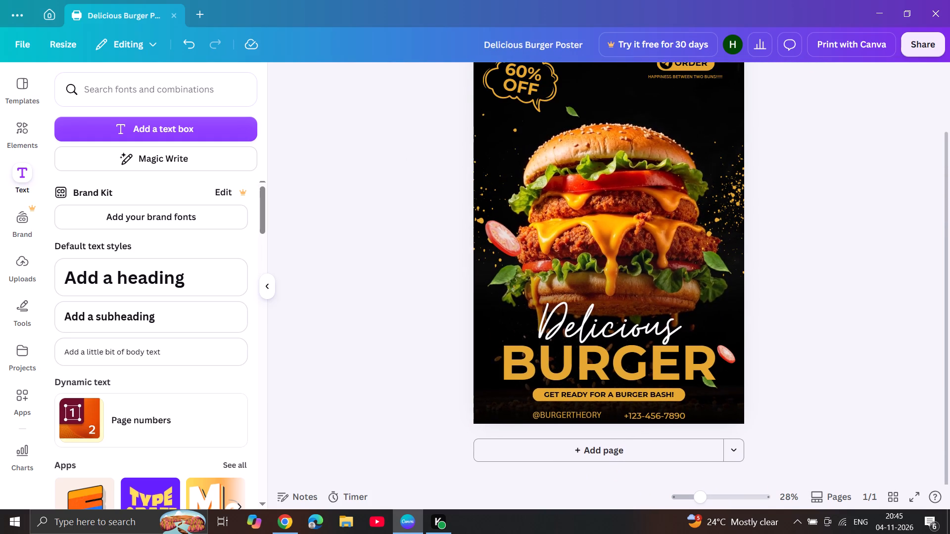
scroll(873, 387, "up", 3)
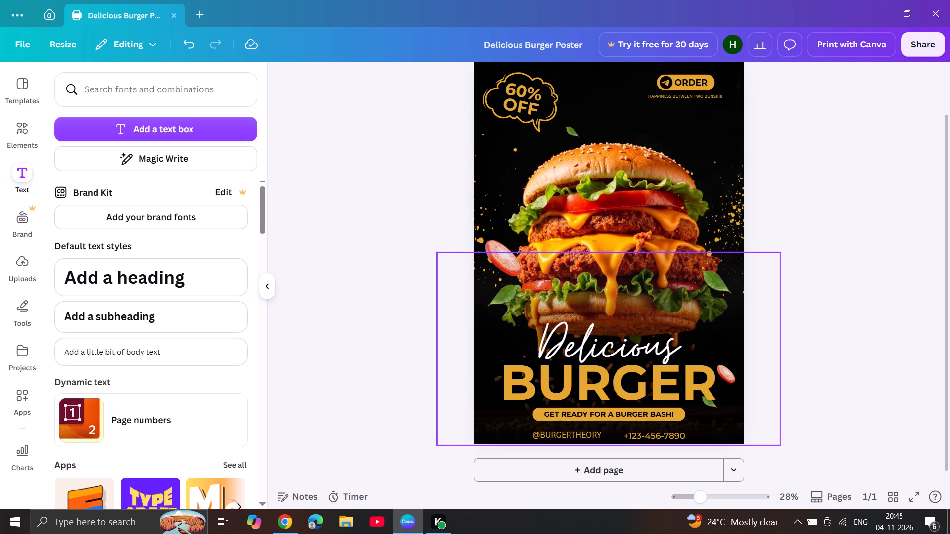
Show the element timing for the phone number text at the bottom of the poster.
left_click(643, 434)
right_click(643, 434)
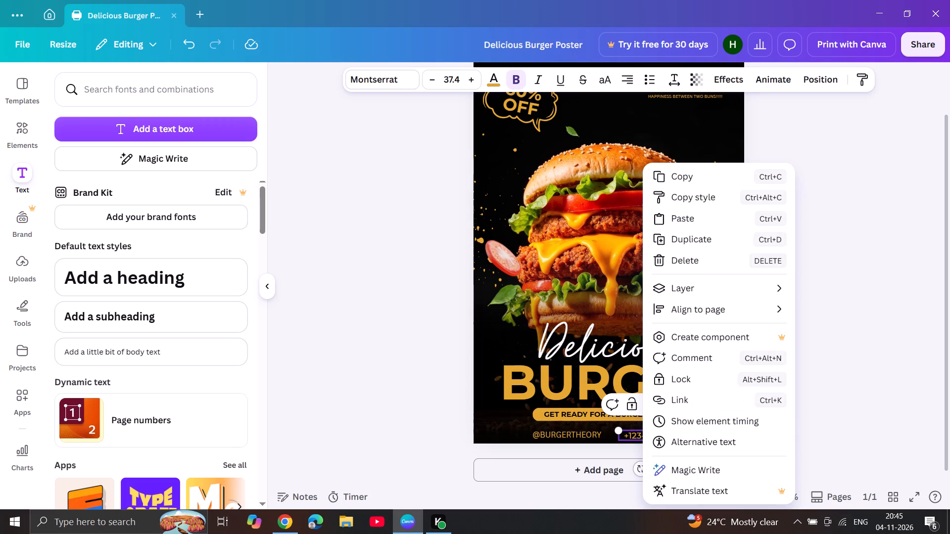
left_click(678, 424)
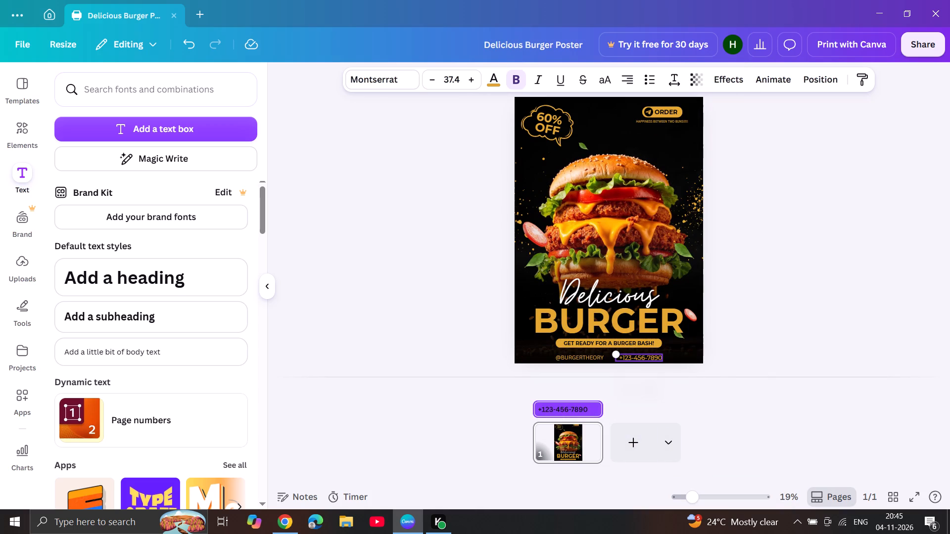
left_click(691, 417)
left_click_drag(691, 417, 762, 348)
left_click(762, 348)
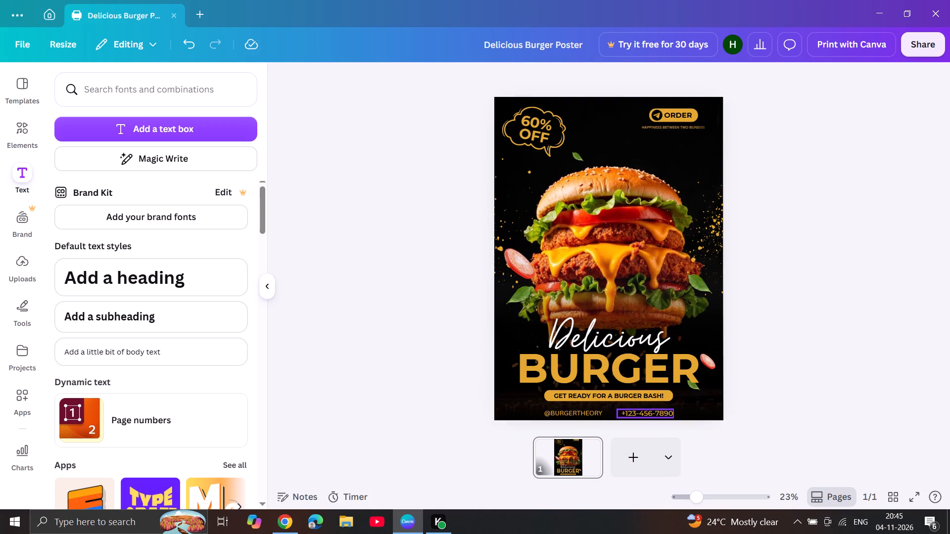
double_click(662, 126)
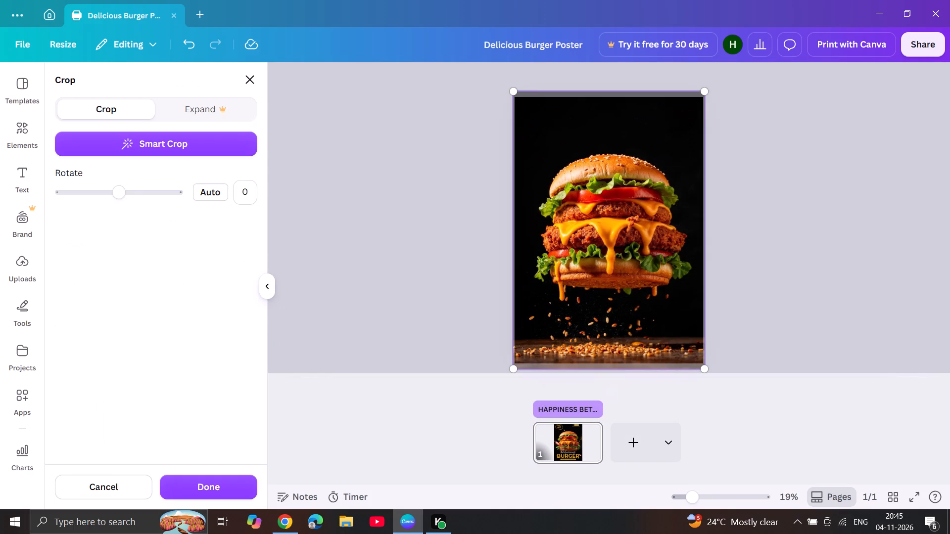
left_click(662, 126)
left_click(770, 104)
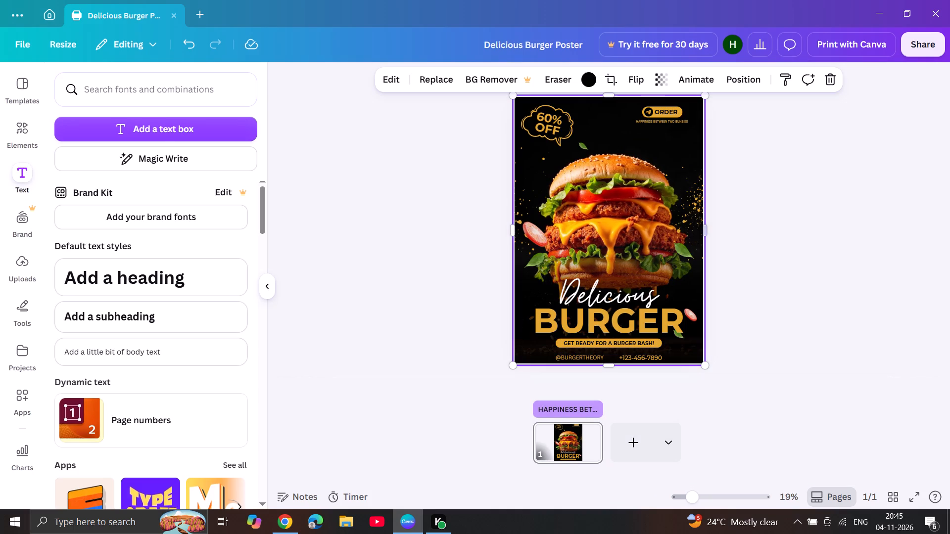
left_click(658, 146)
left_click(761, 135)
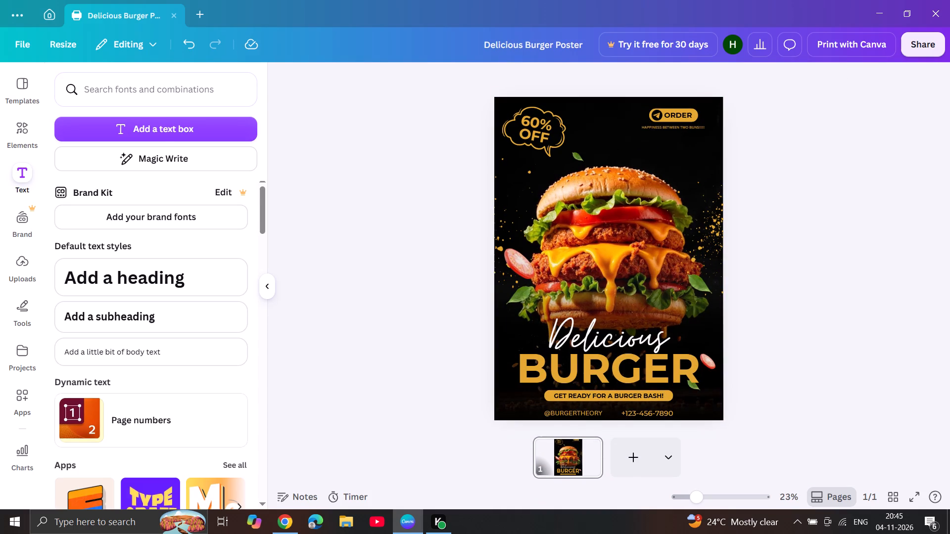
Enlarge the HAPPINESS BETWEEN TWO BUNS!!!!! tagline under ORDER to a font size of about 29.
double_click(758, 122)
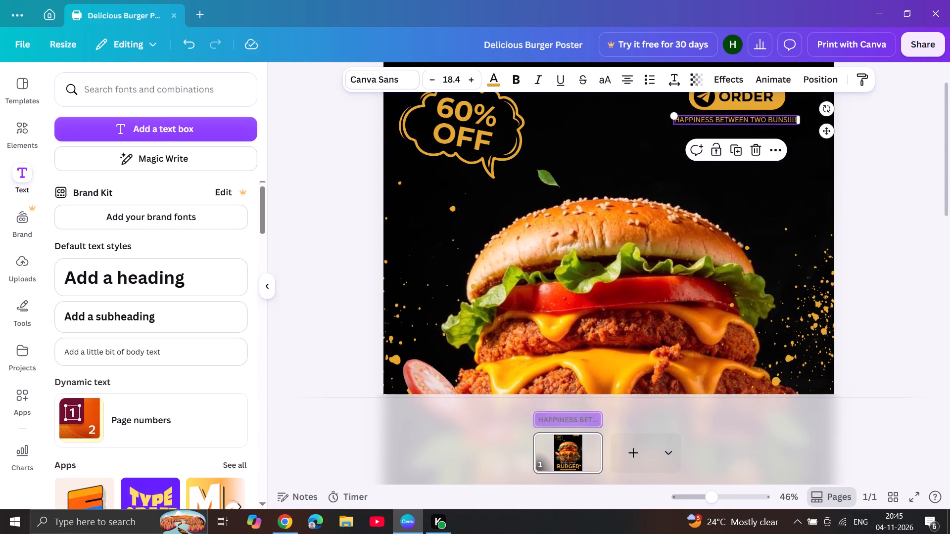
left_click_drag(674, 116, 650, 104)
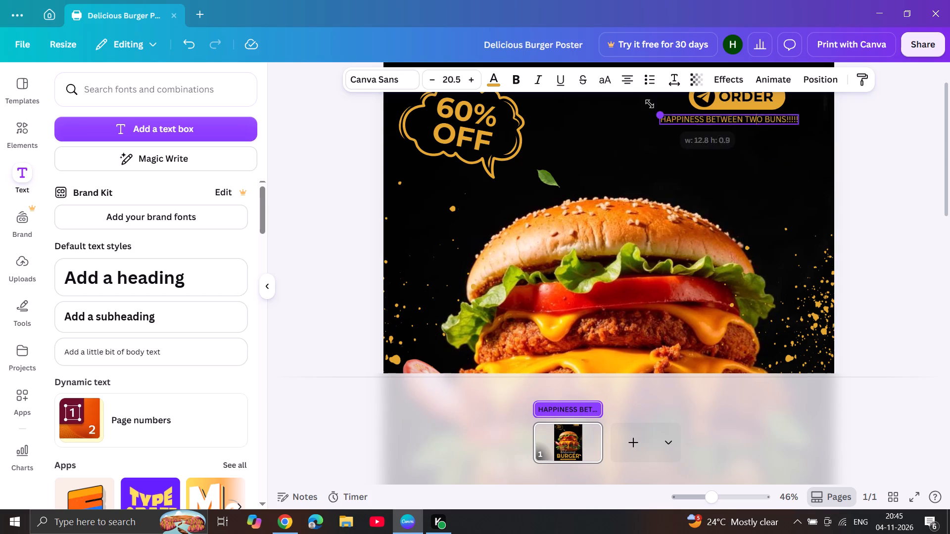
left_click_drag(650, 104, 585, 81)
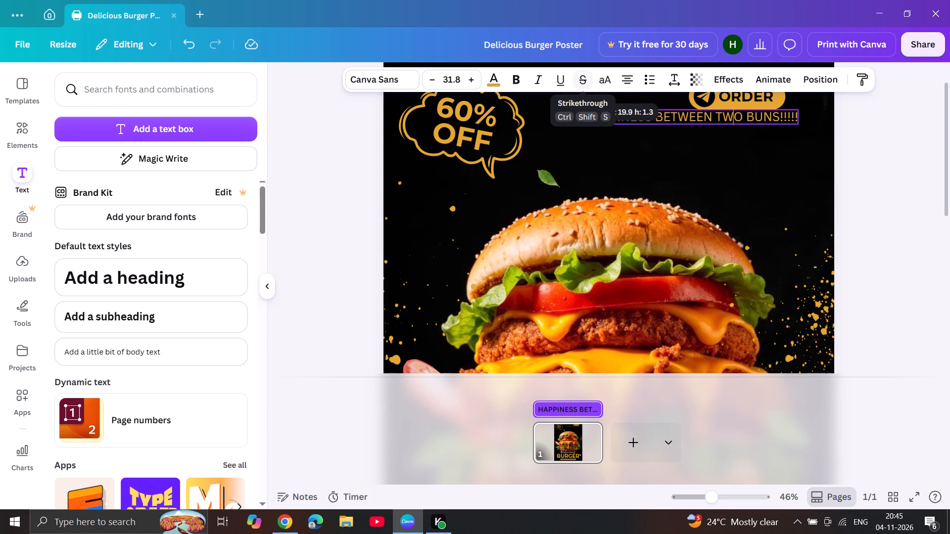
left_click_drag(585, 81, 604, 92)
left_click_drag(659, 158, 667, 158)
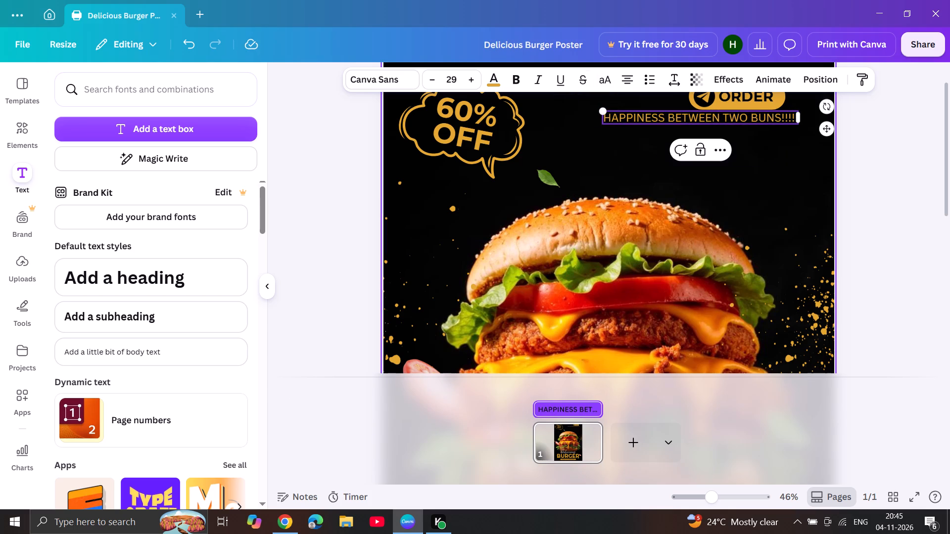
left_click_drag(667, 158, 795, 138)
left_click(795, 138)
Move the enlarged tagline slightly lower beneath the ORDER badge and closer to the poster's right edge.
left_click_drag(726, 120, 735, 124)
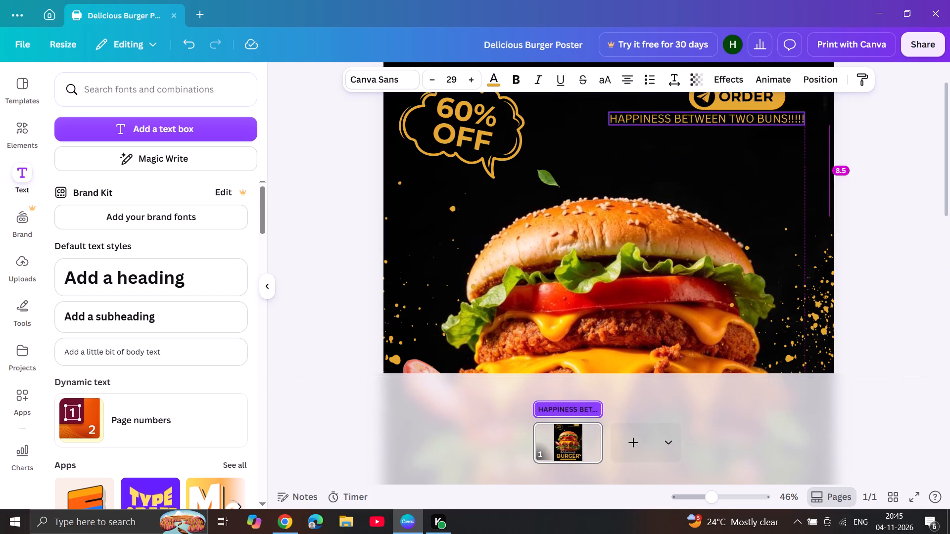
left_click_drag(735, 124, 752, 127)
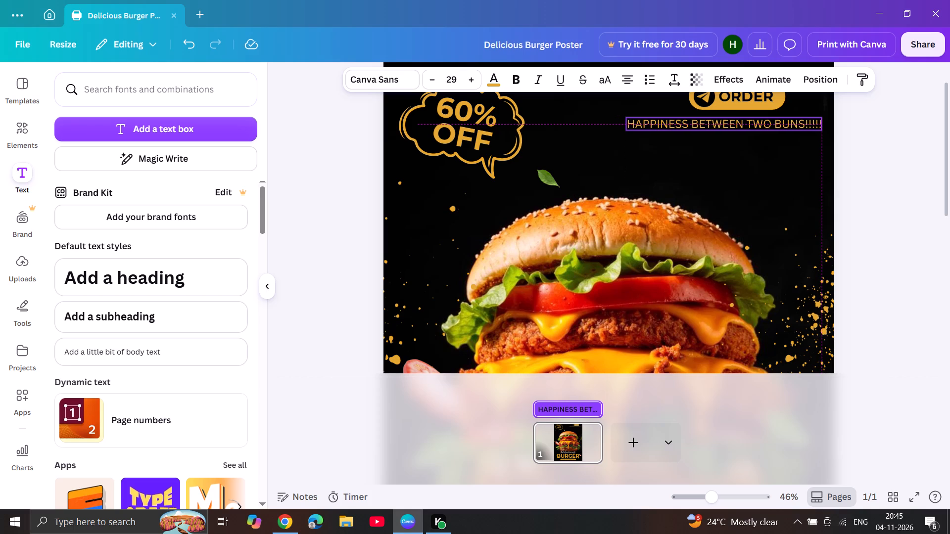
left_click_drag(752, 127, 748, 127)
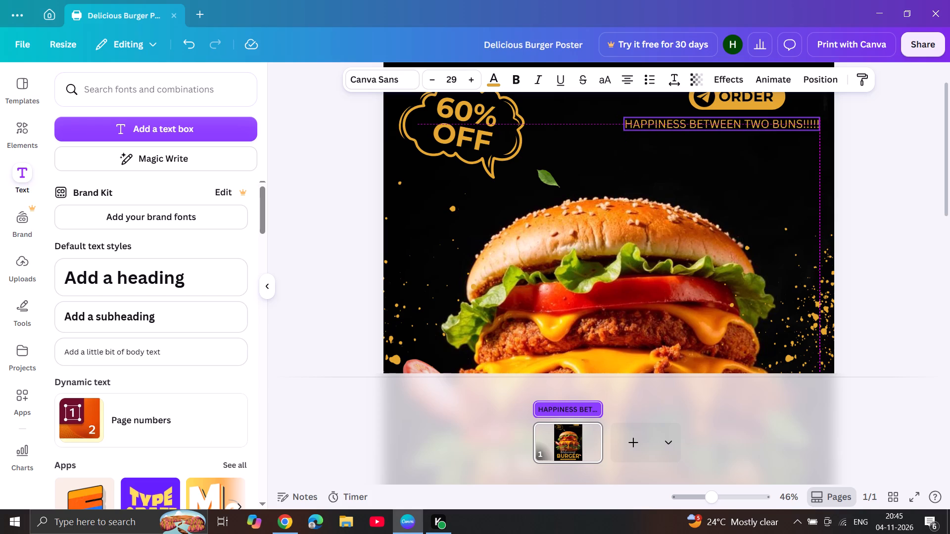
left_click_drag(748, 127, 749, 127)
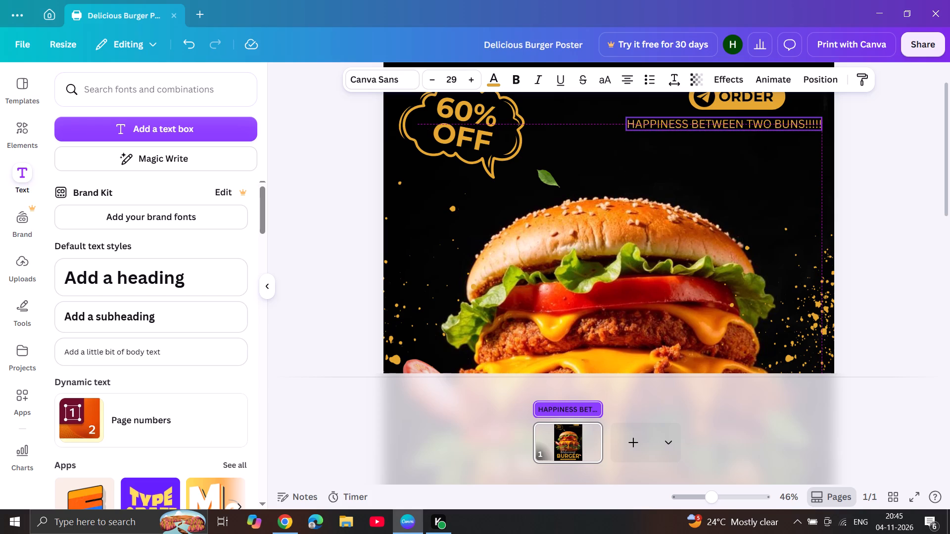
left_click_drag(749, 127, 749, 127)
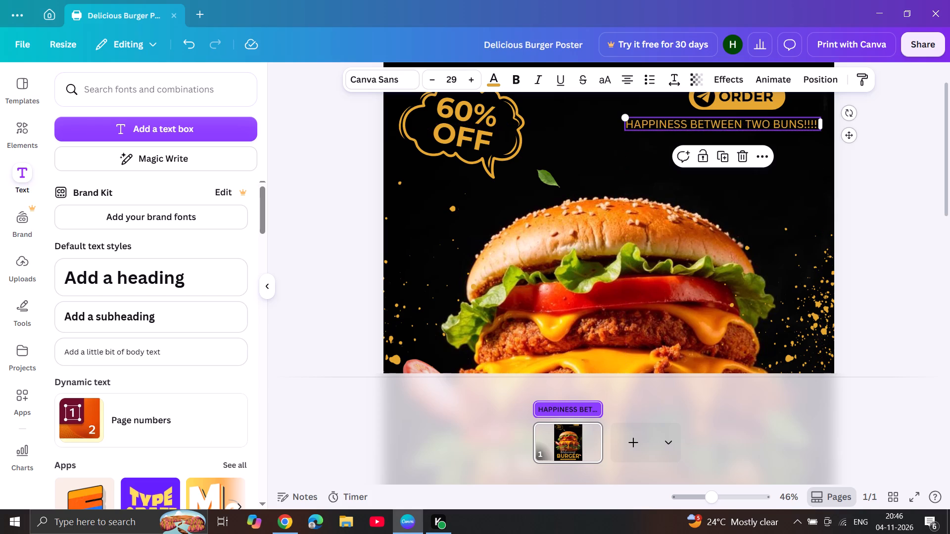
left_click(914, 141)
Slightly enlarge the orange rounded shape behind the paper-plane icon and the ORDER text.
scroll(869, 198, "up", 1)
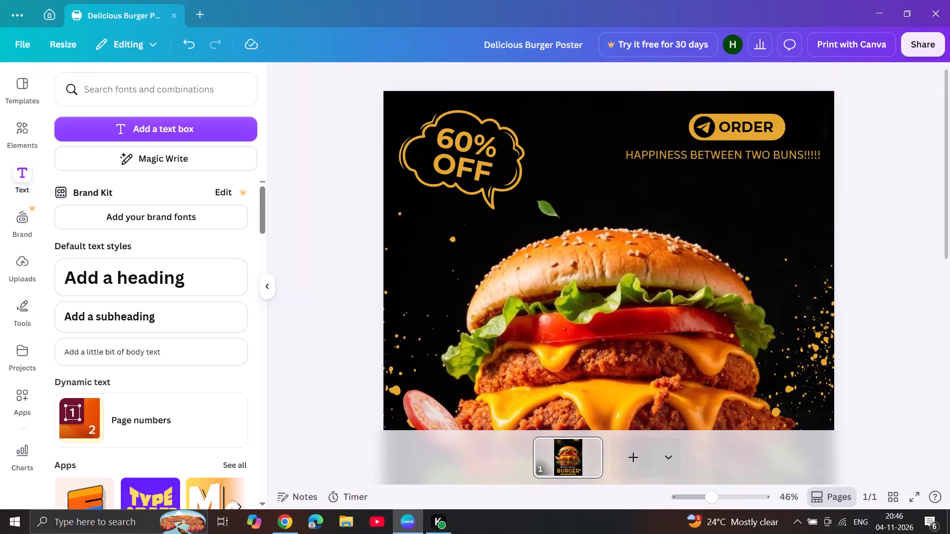
scroll(869, 198, "up", 1)
double_click(750, 134)
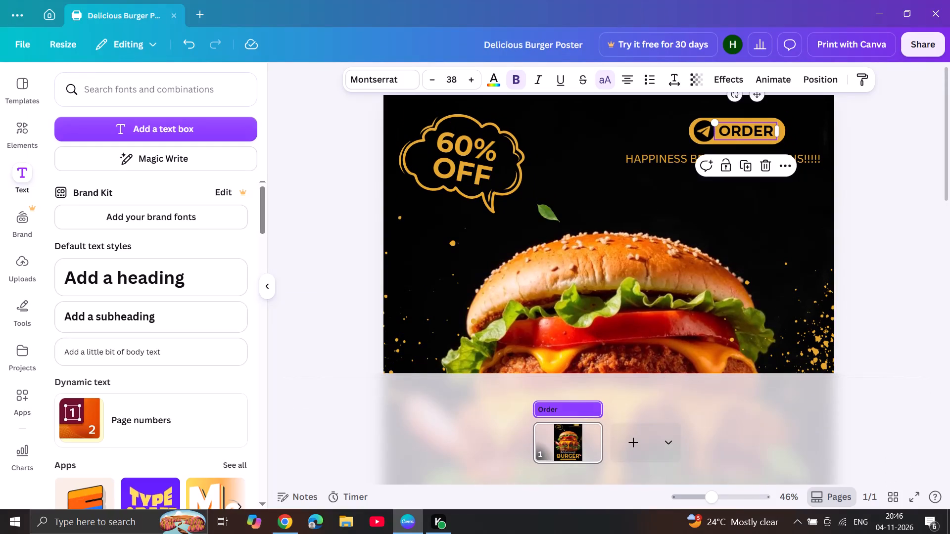
left_click(698, 133)
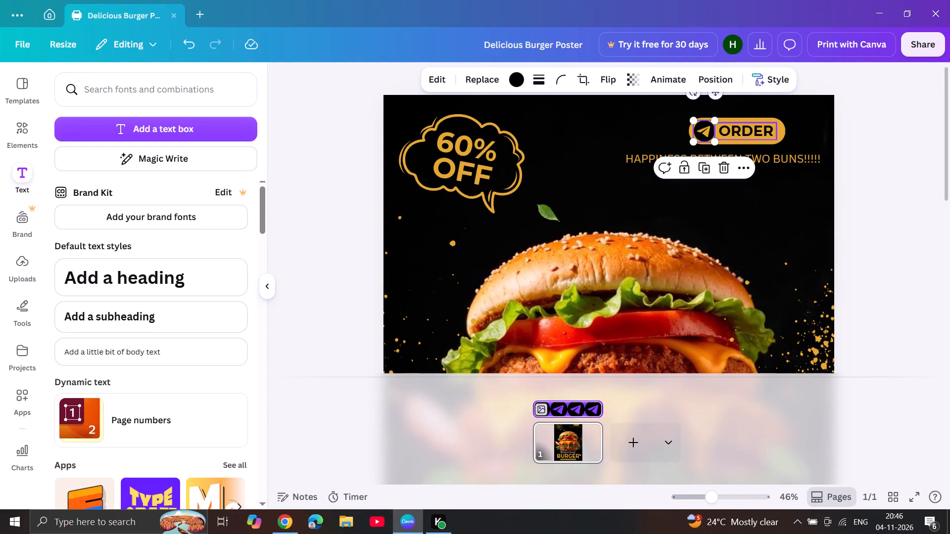
left_click(799, 113)
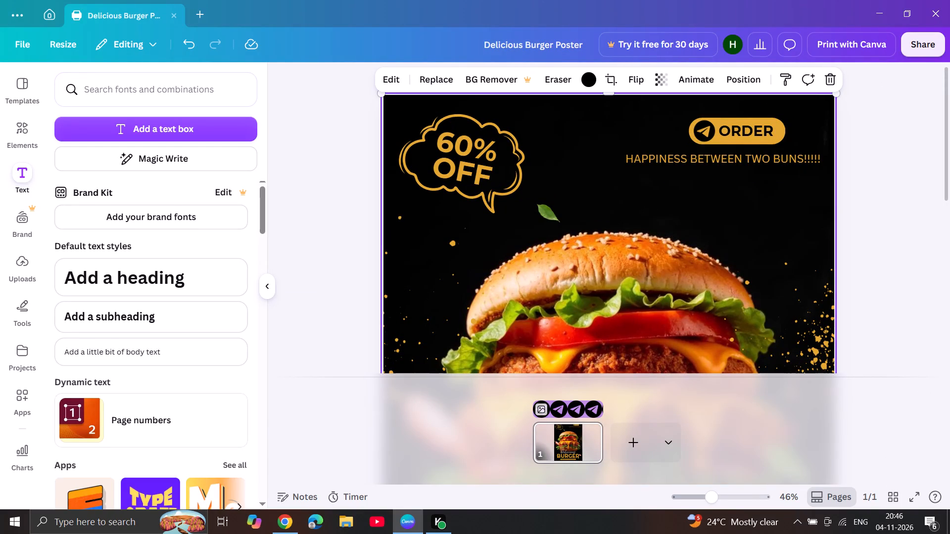
left_click(781, 134)
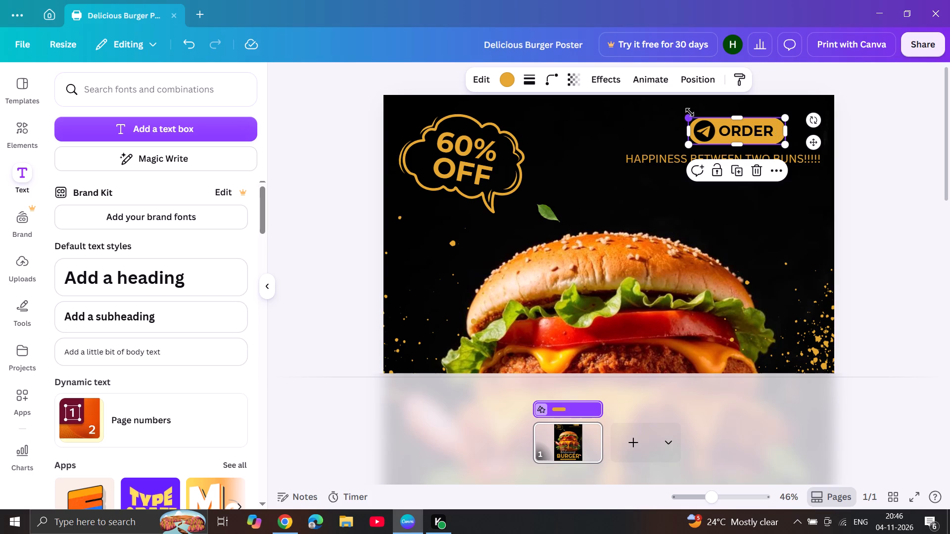
left_click_drag(688, 114, 660, 103)
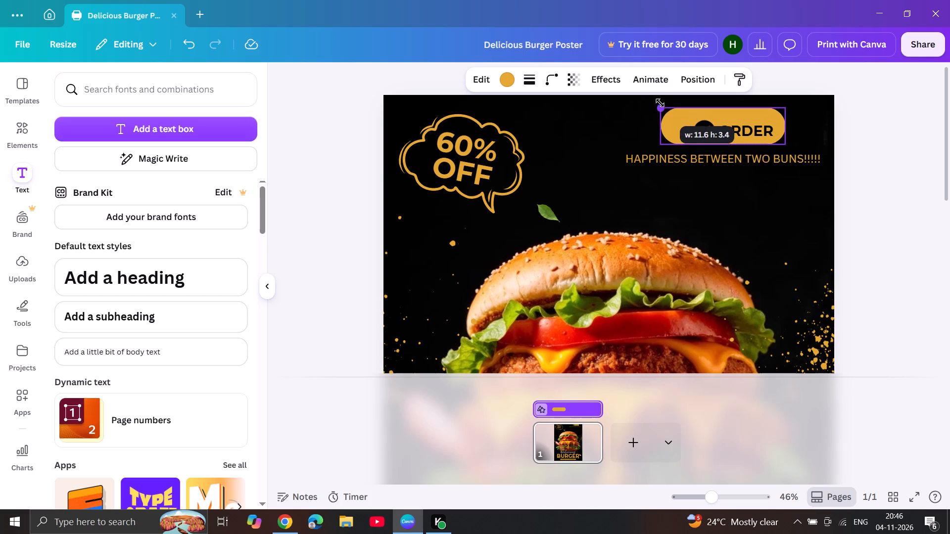
left_click_drag(660, 103, 671, 111)
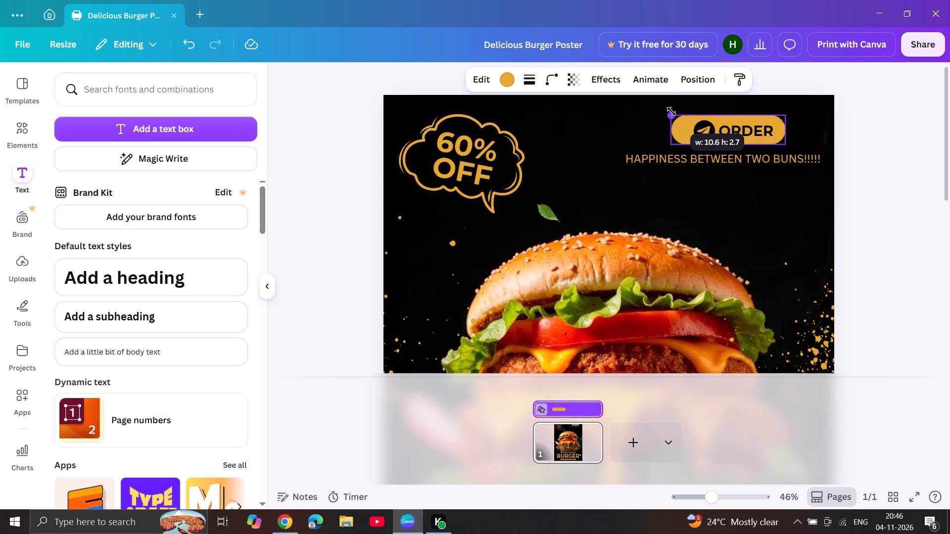
left_click_drag(671, 111, 677, 110)
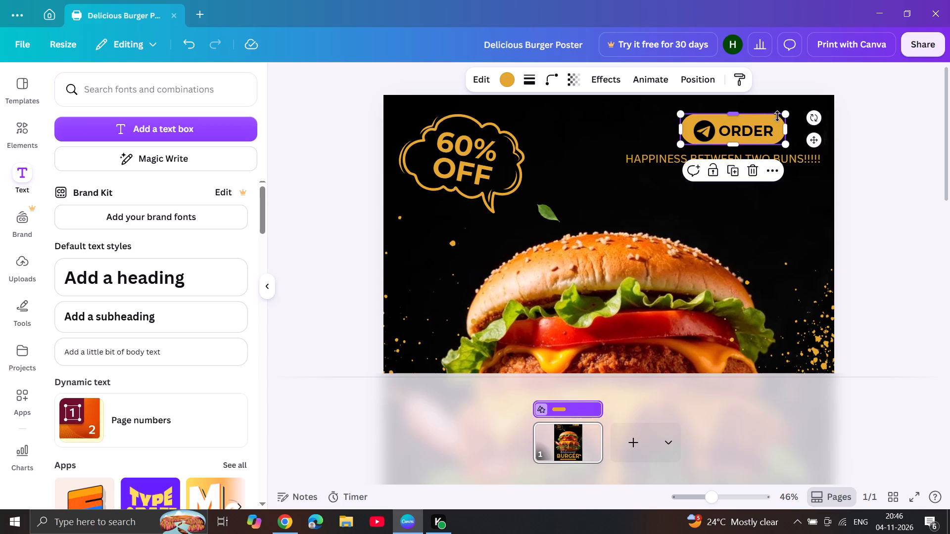
left_click(813, 120)
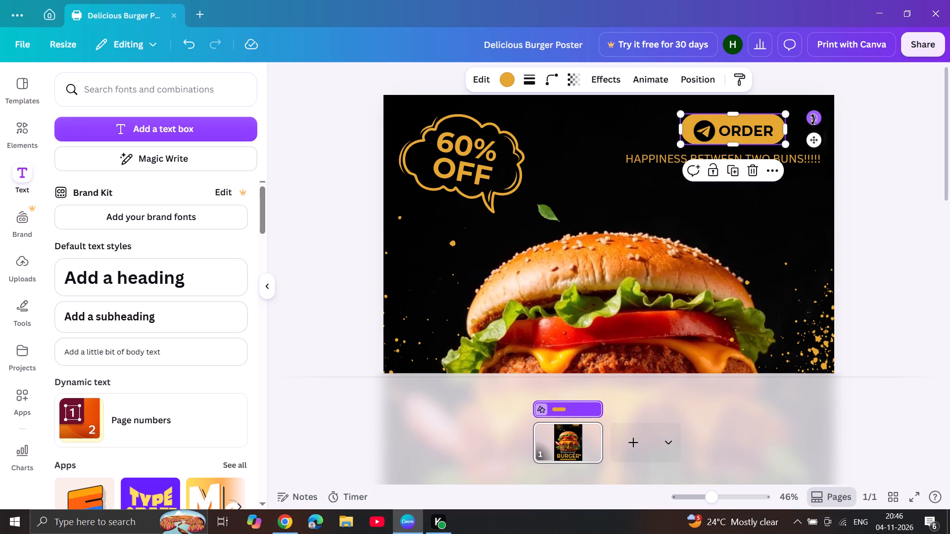
left_click(813, 120)
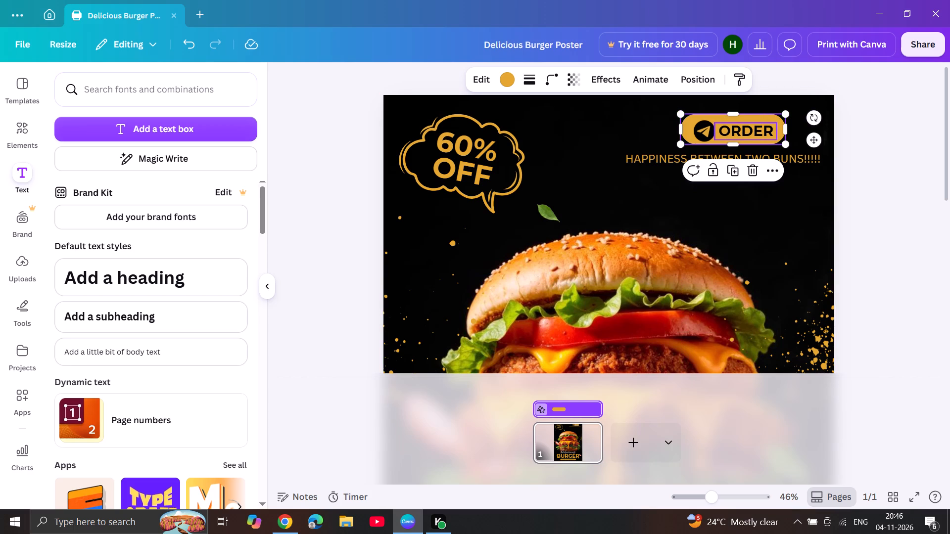
Reposition the orange rounded shape so it sits centred behind the paper-plane icon and the ORDER text.
left_click_drag(778, 122, 763, 125)
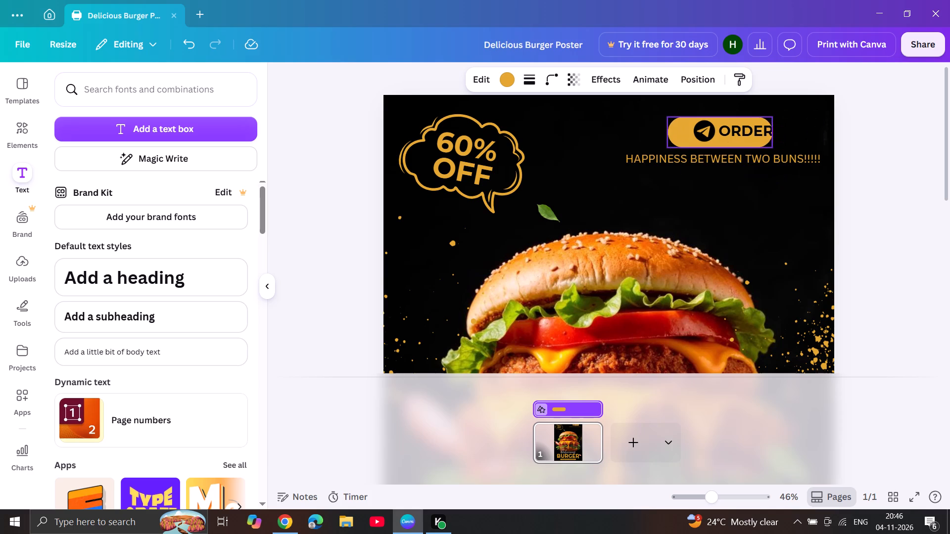
left_click_drag(763, 125, 740, 125)
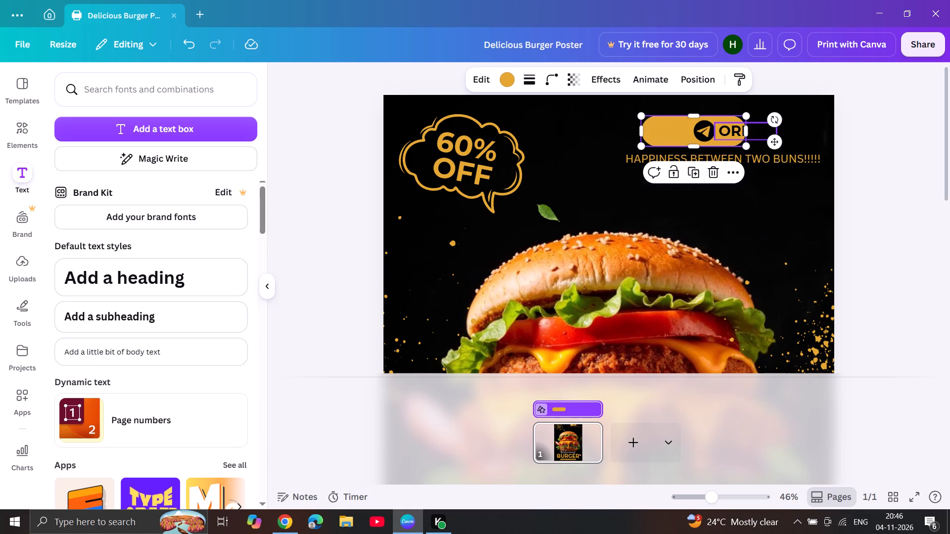
left_click_drag(683, 132, 721, 130)
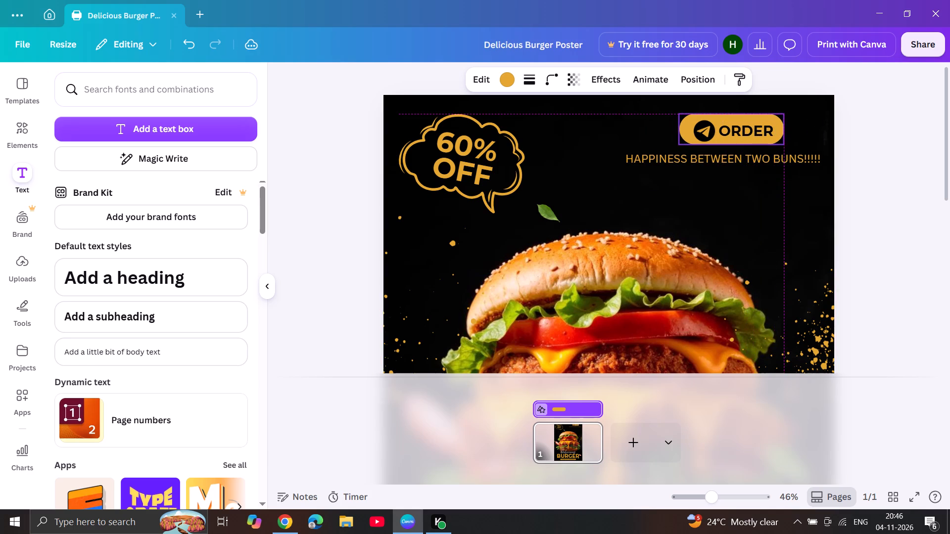
left_click_drag(721, 130, 722, 133)
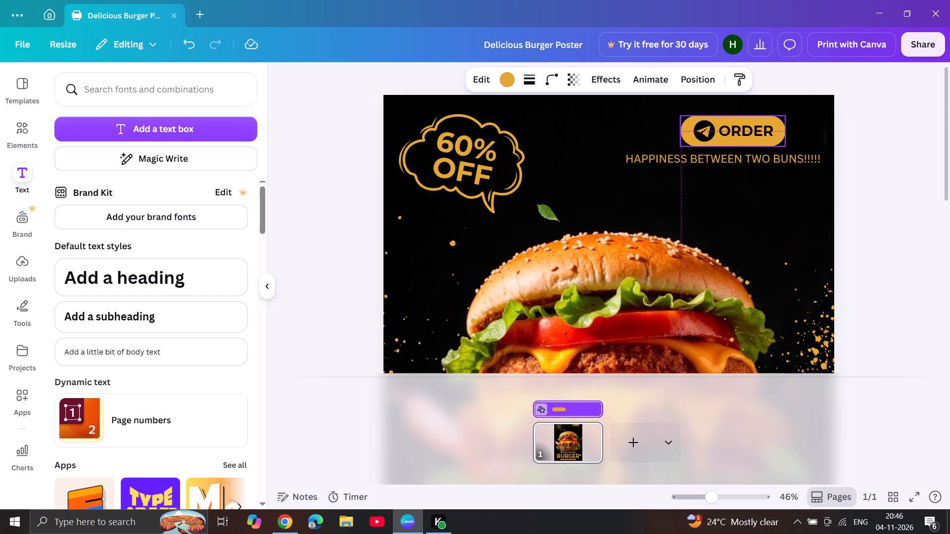
left_click_drag(722, 133, 721, 131)
left_click(858, 118)
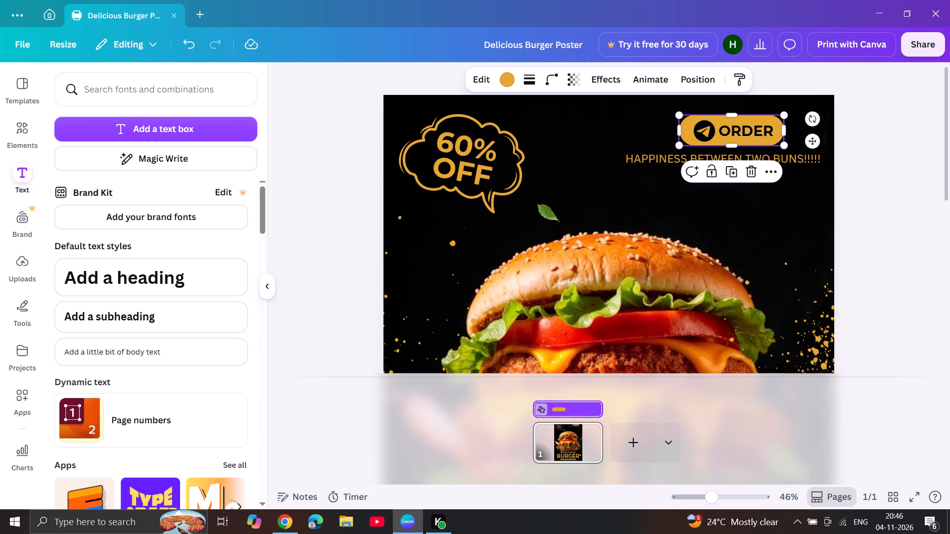
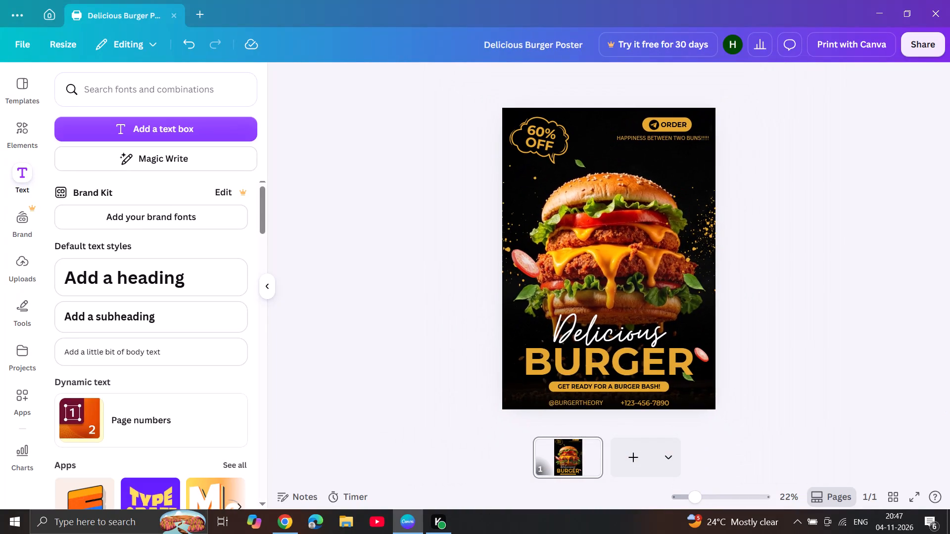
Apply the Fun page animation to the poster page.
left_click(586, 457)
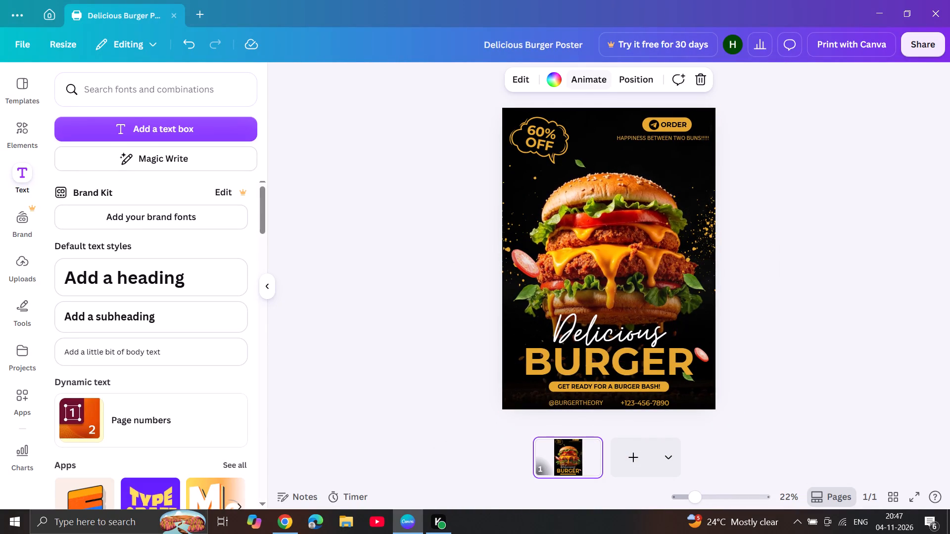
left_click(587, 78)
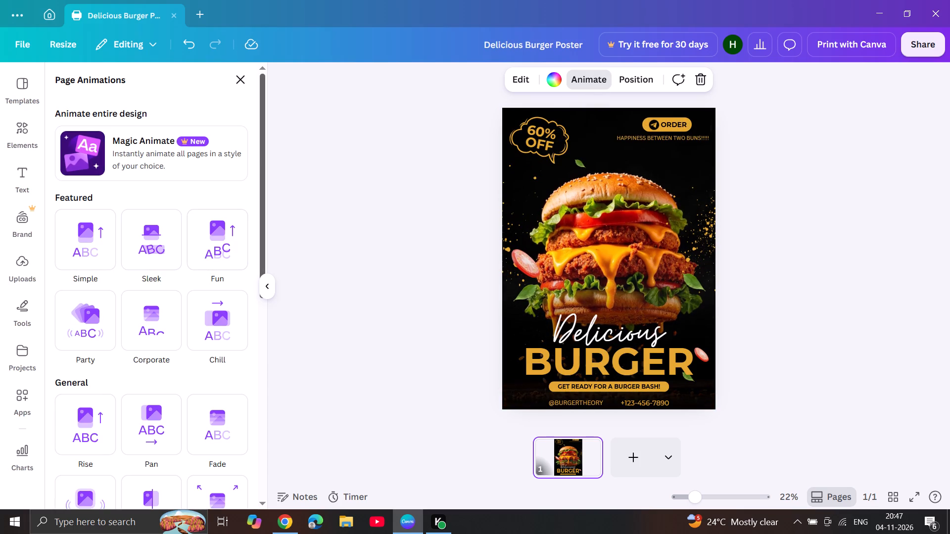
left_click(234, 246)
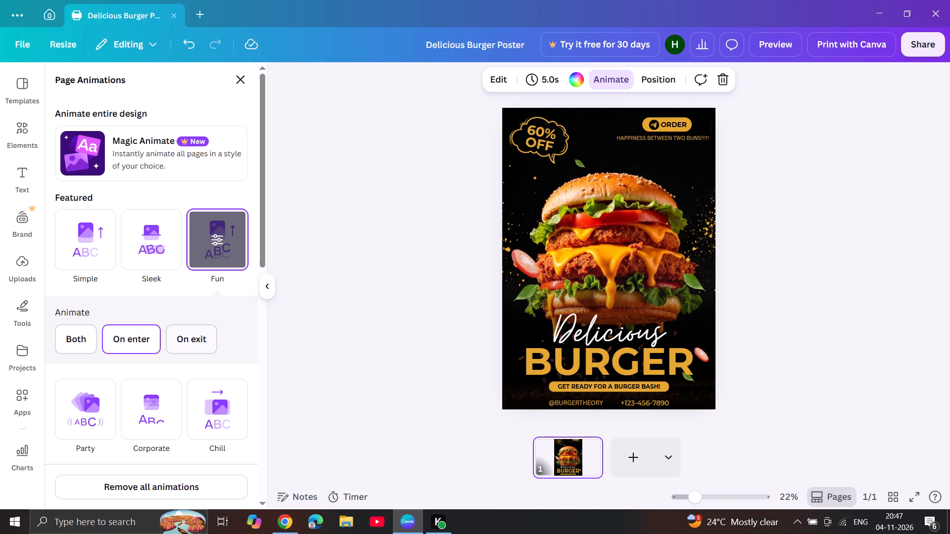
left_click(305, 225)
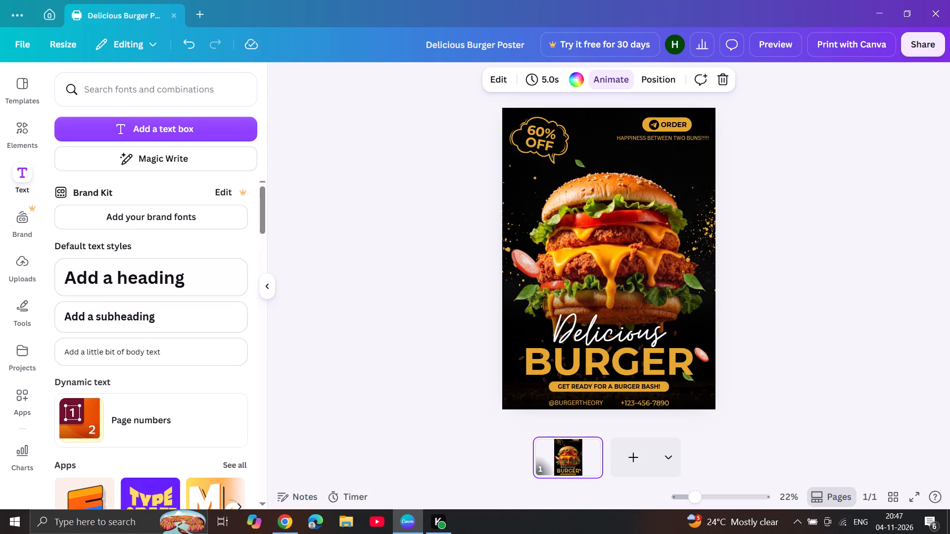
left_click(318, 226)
Apply the suggested Photo Zoom page animation to the poster.
left_click(606, 170)
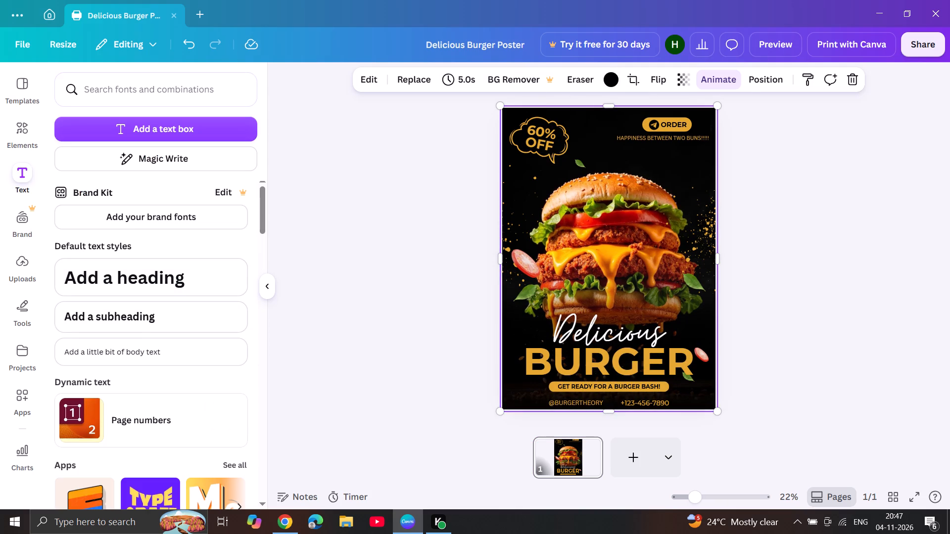
left_click(715, 79)
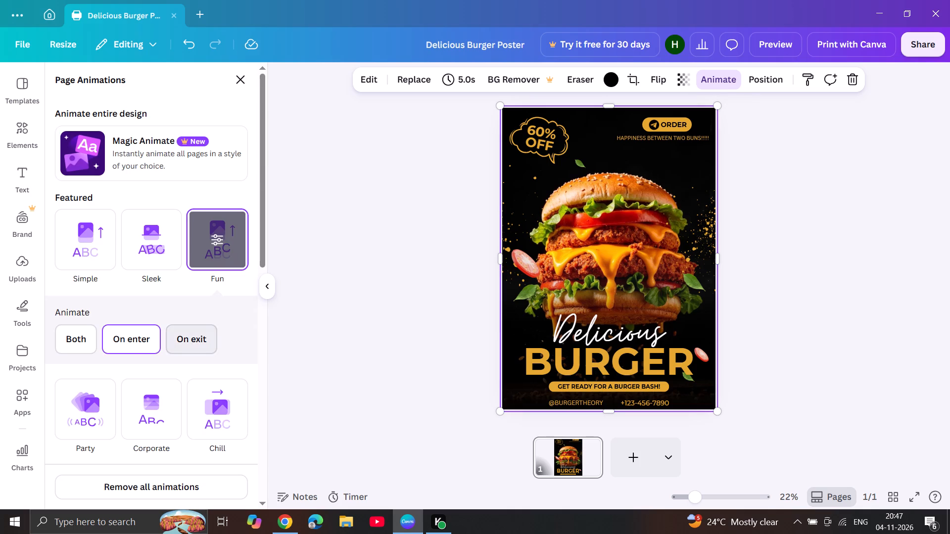
scroll(166, 347, "down", 5)
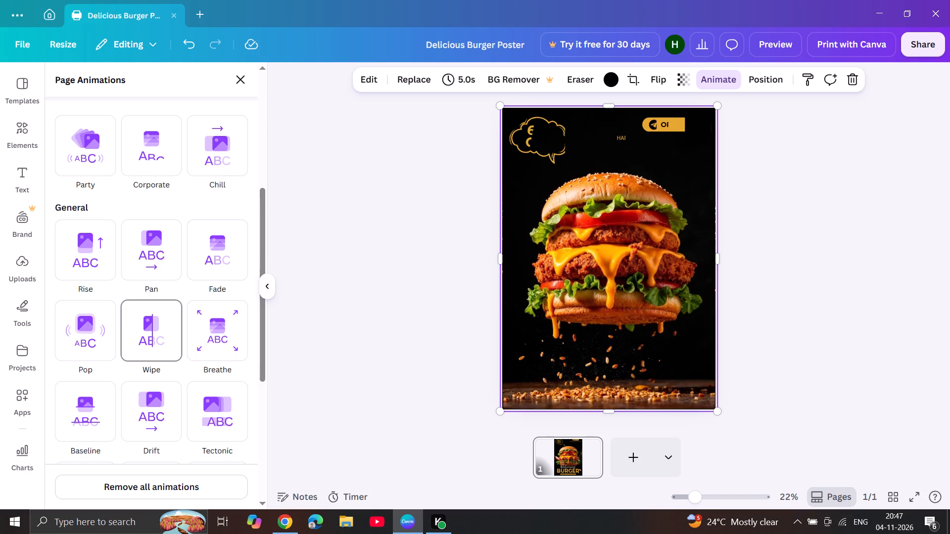
scroll(139, 348, "down", 4)
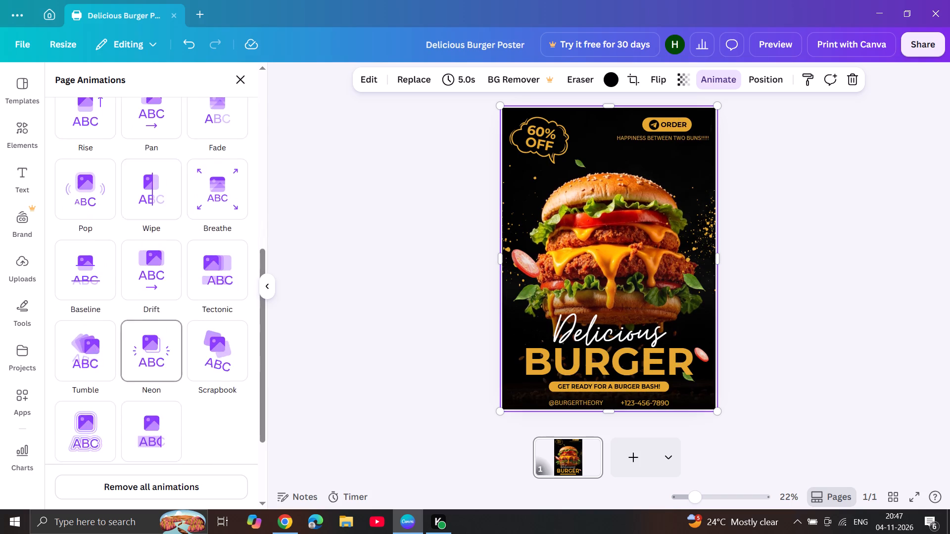
scroll(139, 348, "down", 4)
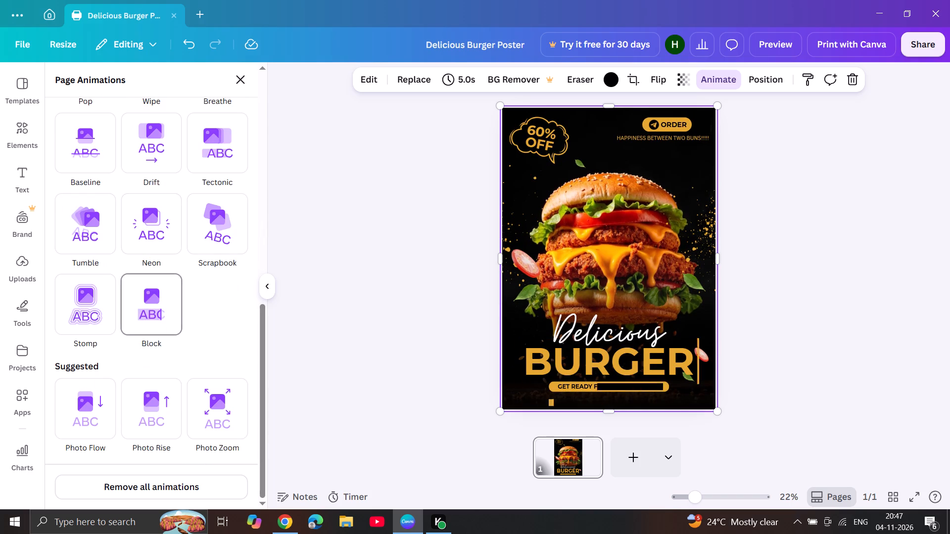
scroll(200, 363, "down", 3)
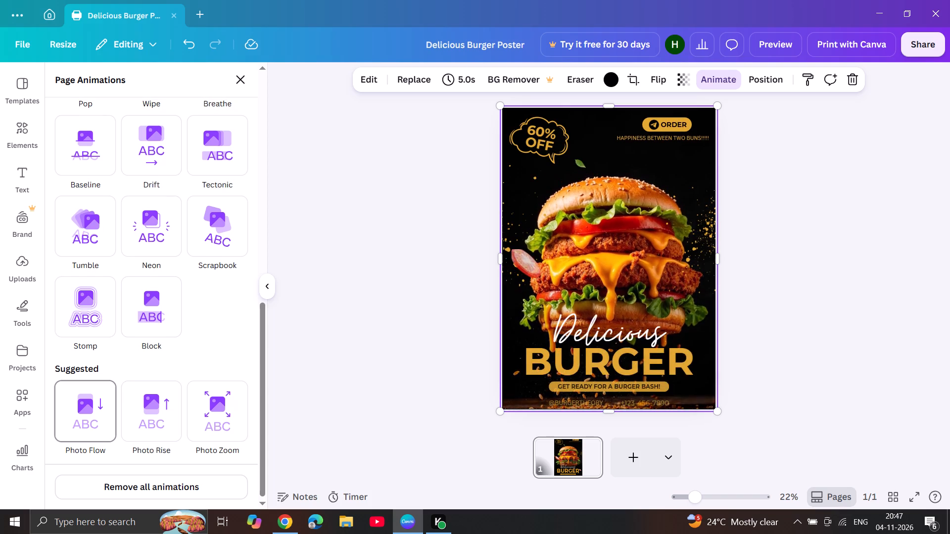
left_click(217, 390)
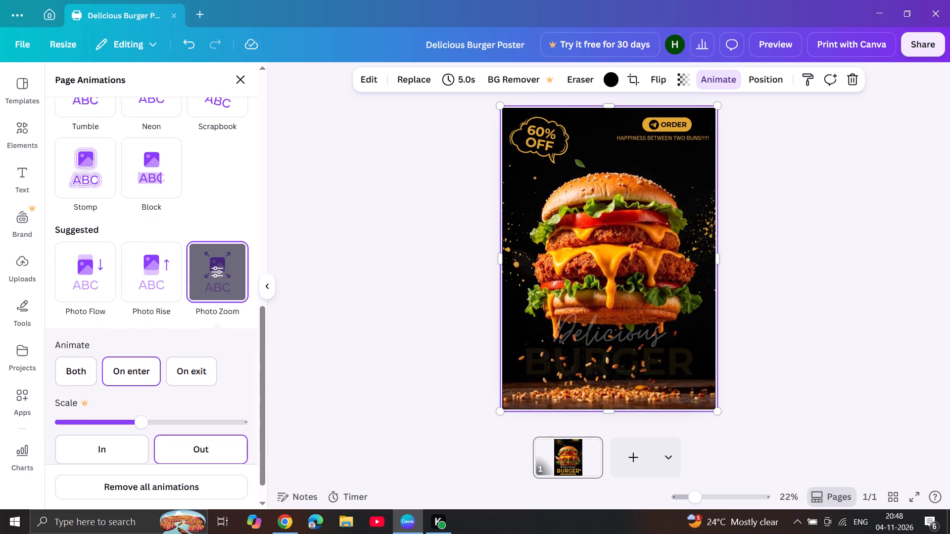
Set the poster page's timing to 8.5 seconds.
left_click(466, 86)
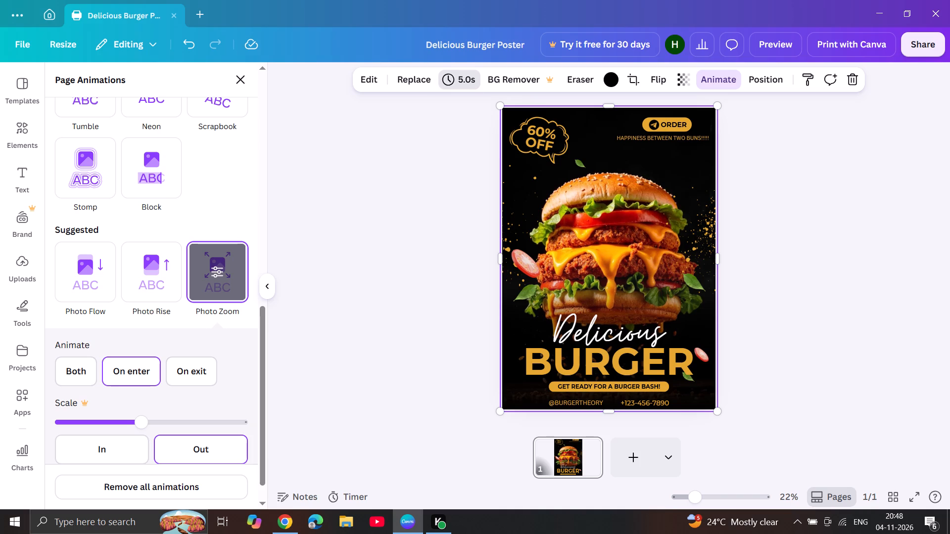
left_click_drag(399, 130, 390, 131)
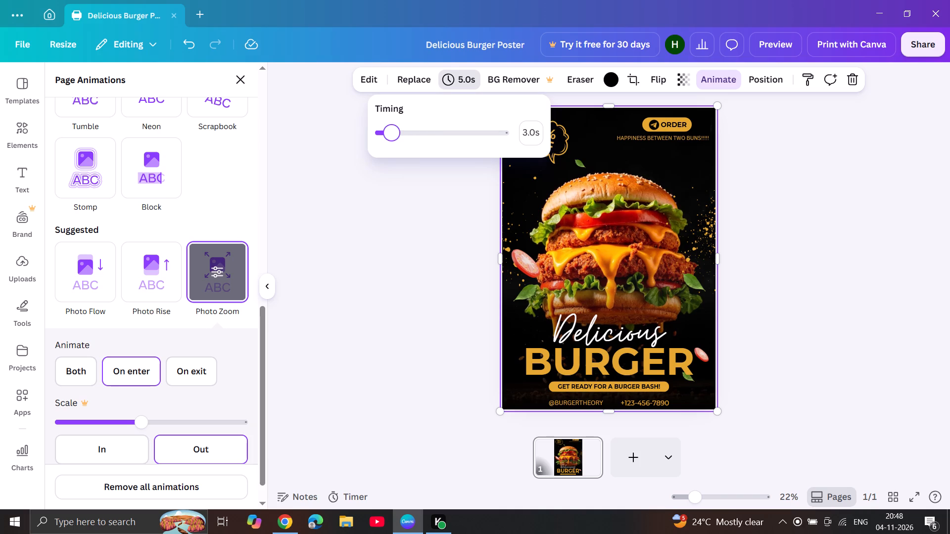
left_click_drag(390, 131, 415, 136)
left_click_drag(415, 136, 415, 136)
left_click(407, 202)
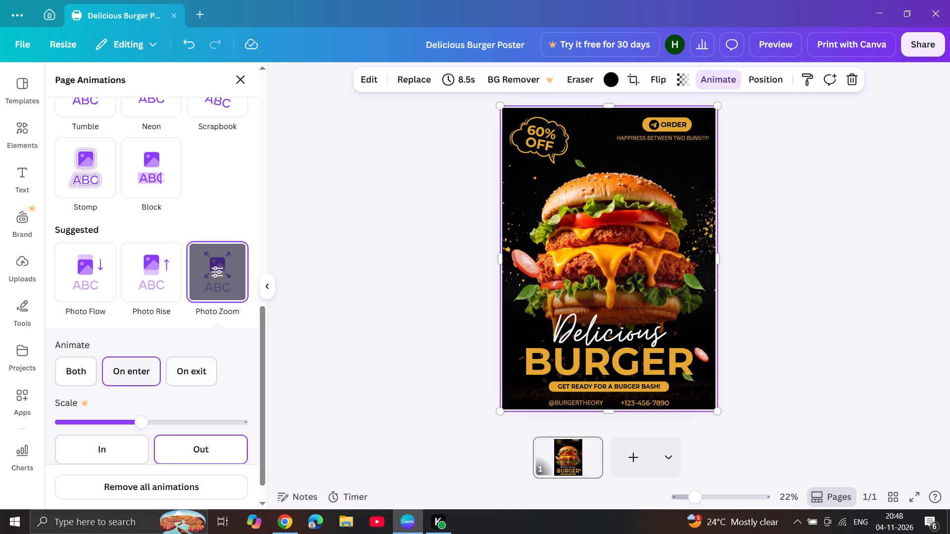
Set the Photo Zoom animation to play on both enter and exit.
double_click(67, 378)
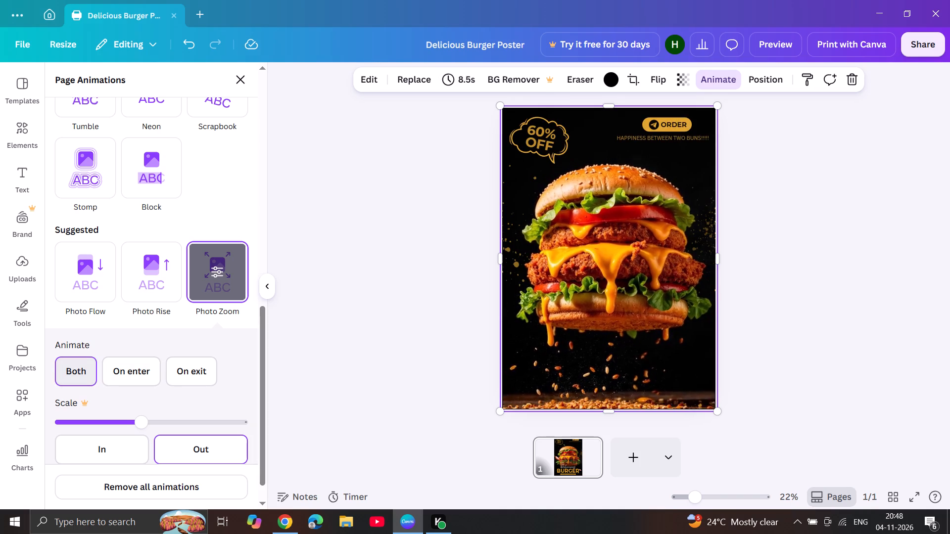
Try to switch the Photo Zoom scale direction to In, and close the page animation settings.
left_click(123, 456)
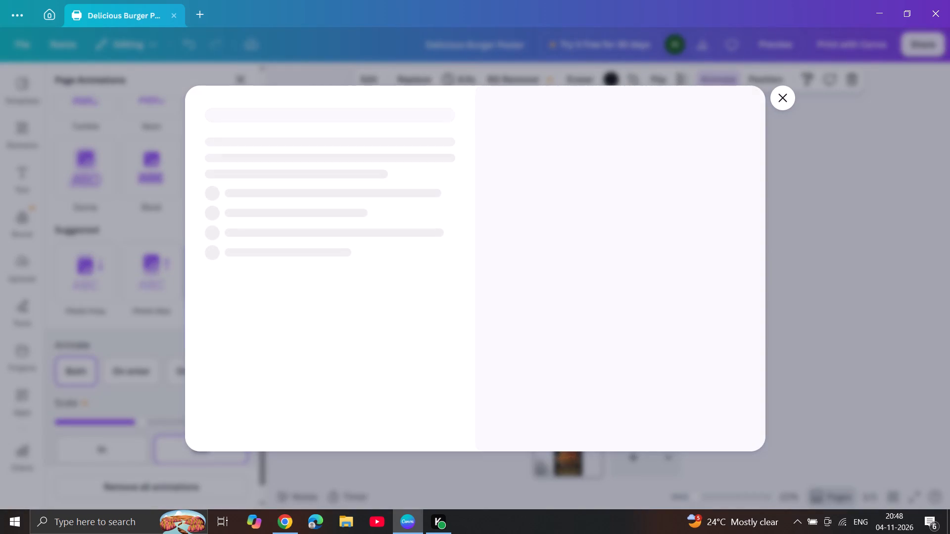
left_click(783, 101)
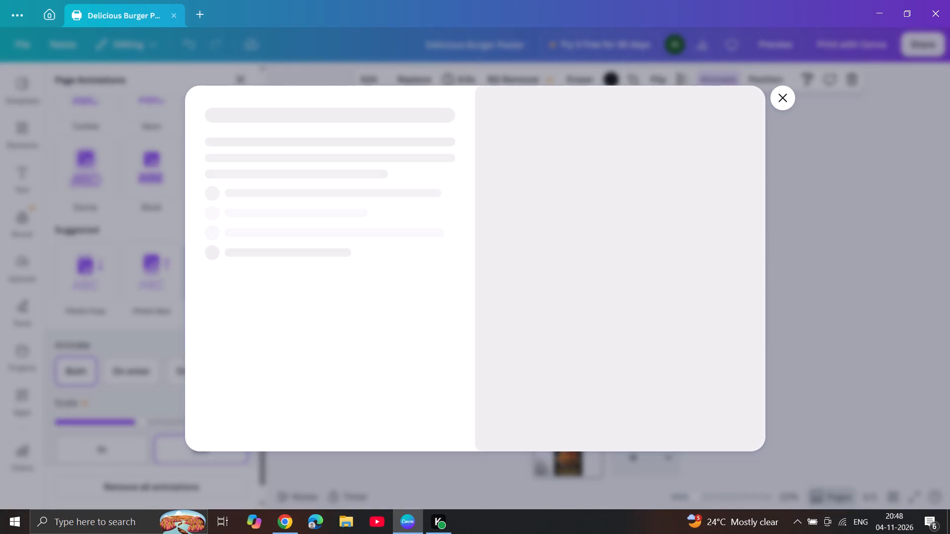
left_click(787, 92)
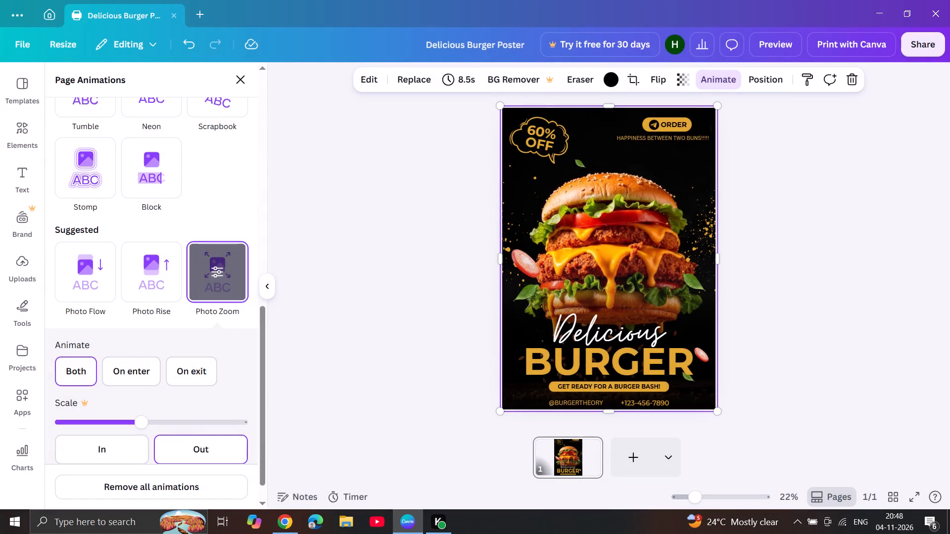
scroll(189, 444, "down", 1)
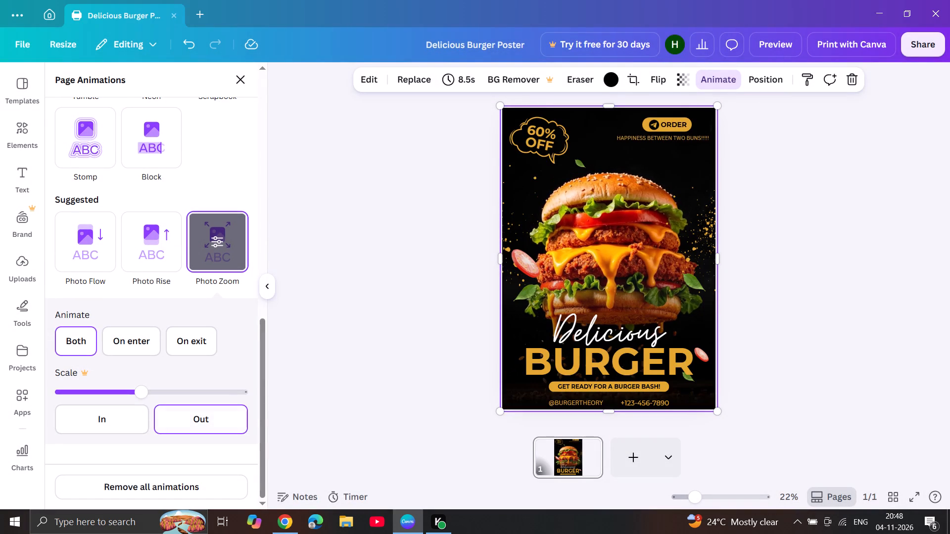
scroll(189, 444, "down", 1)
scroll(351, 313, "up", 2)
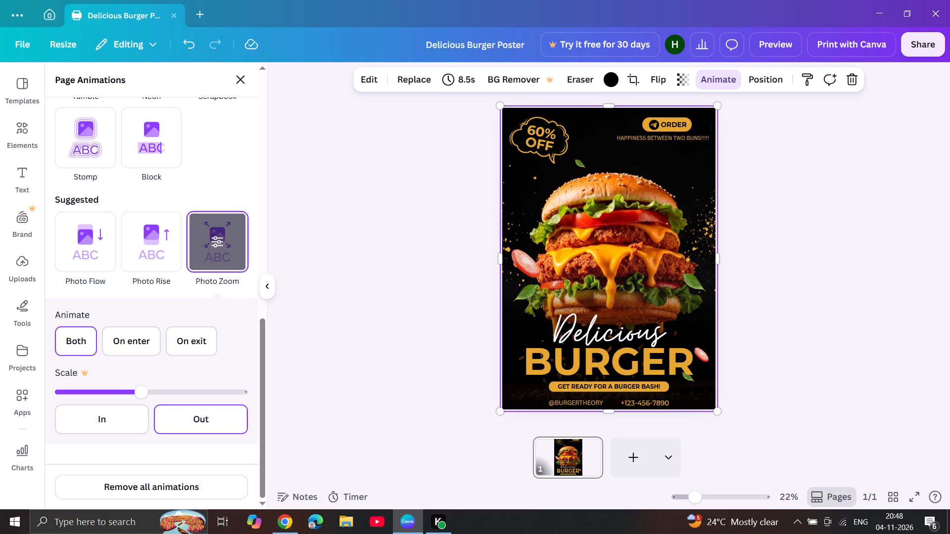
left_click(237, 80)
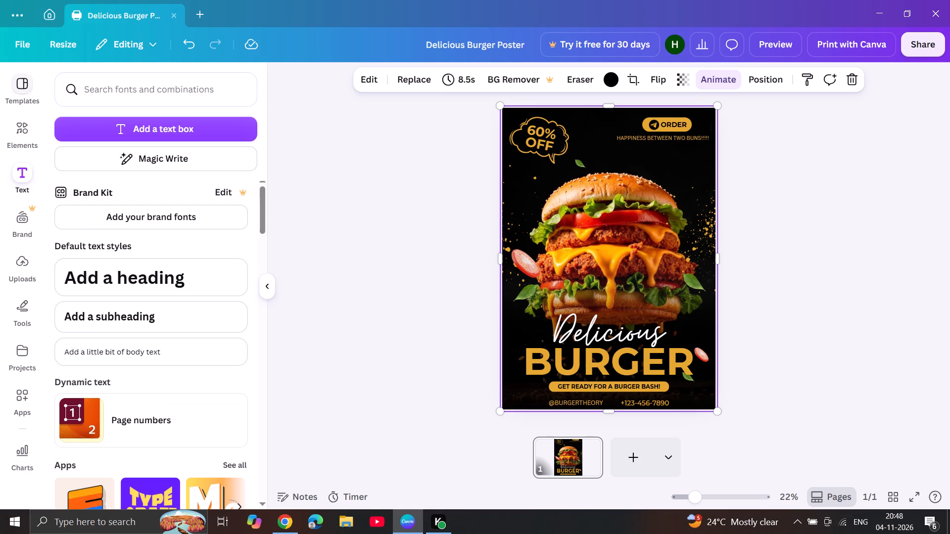
Search the audio elements for "food music free", preview Yoga Music Free and Food, and add the Food track to the poster.
left_click(32, 124)
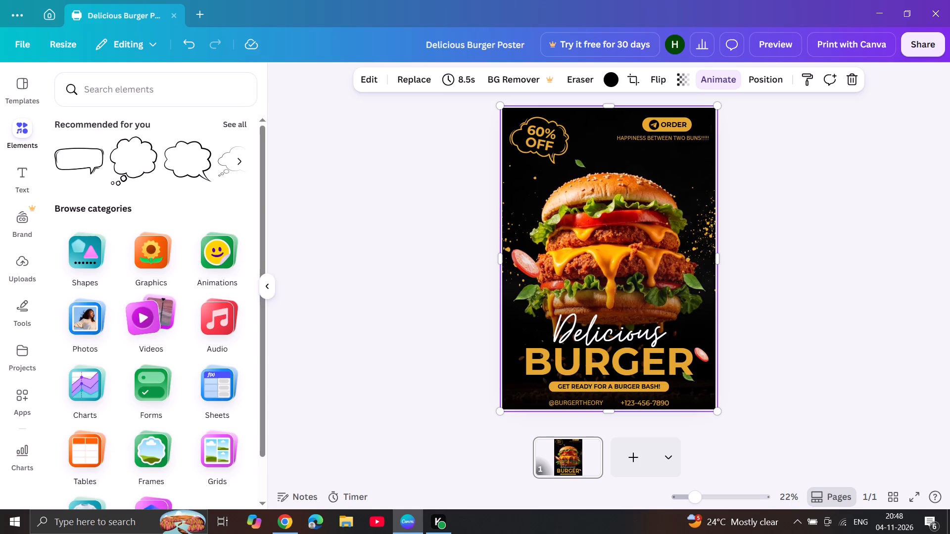
left_click(228, 309)
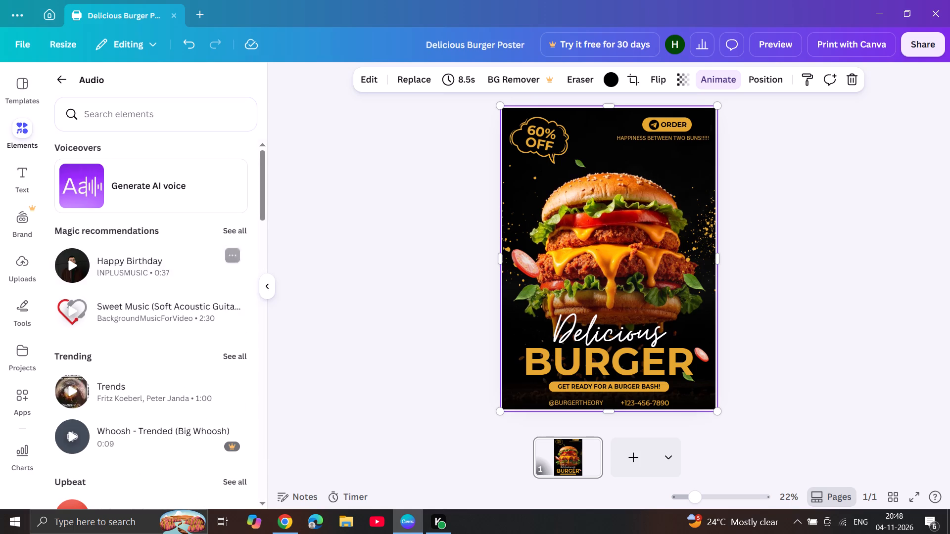
left_click(173, 112)
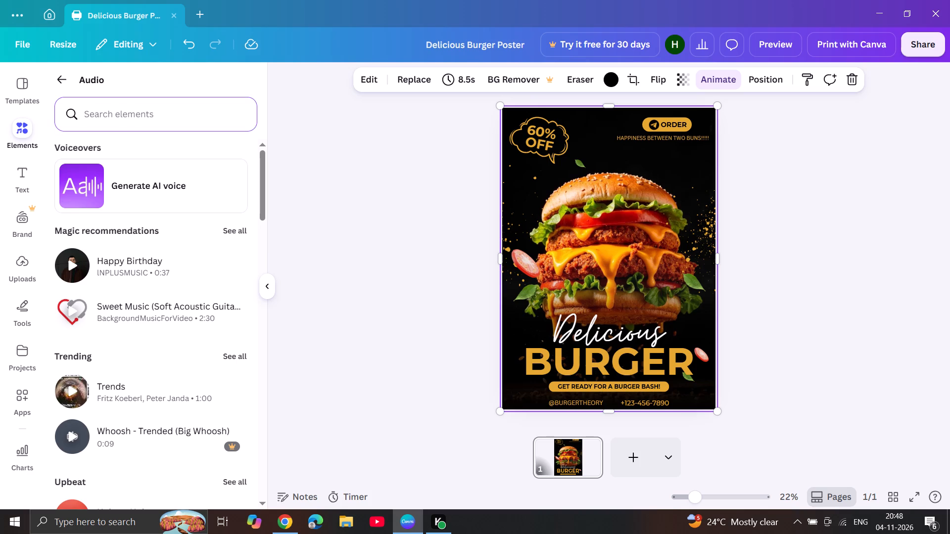
type("FOOD")
key("space")
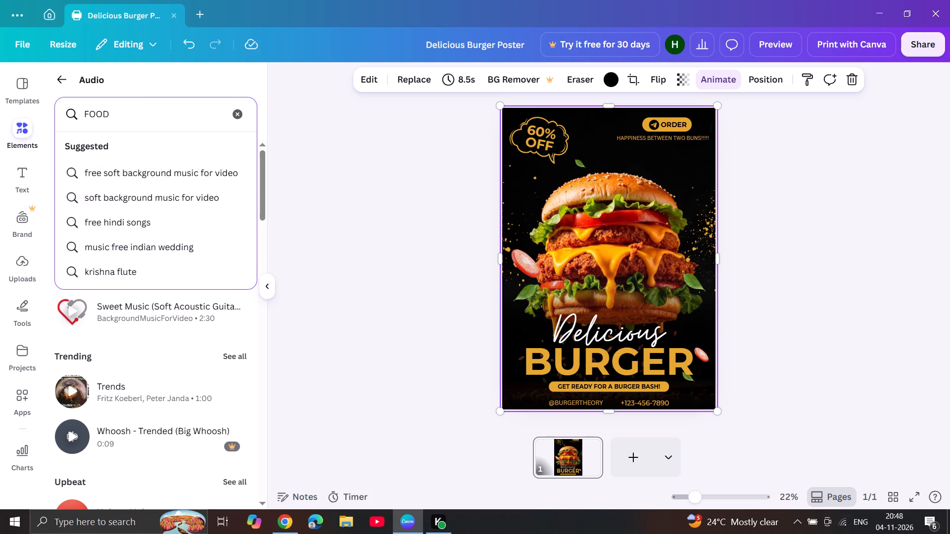
left_click(127, 178)
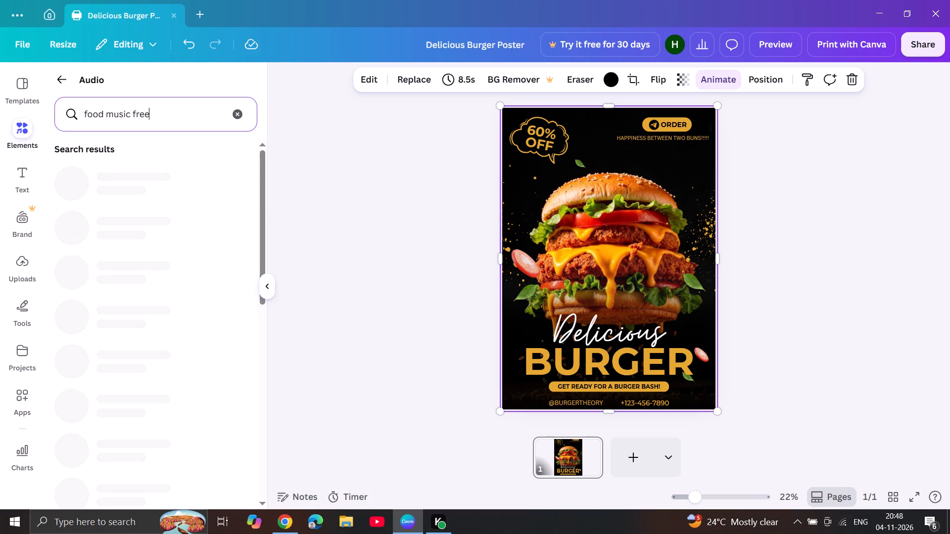
left_click(71, 186)
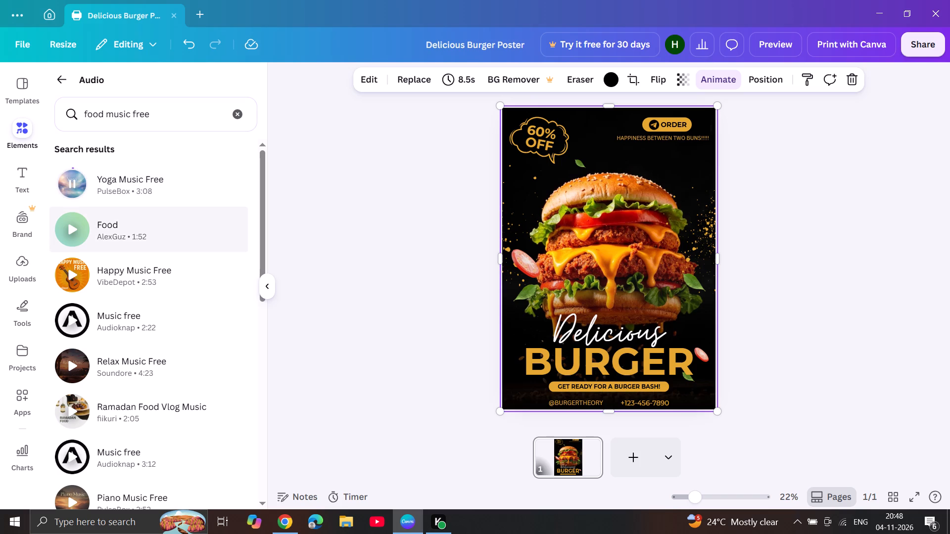
left_click(72, 232)
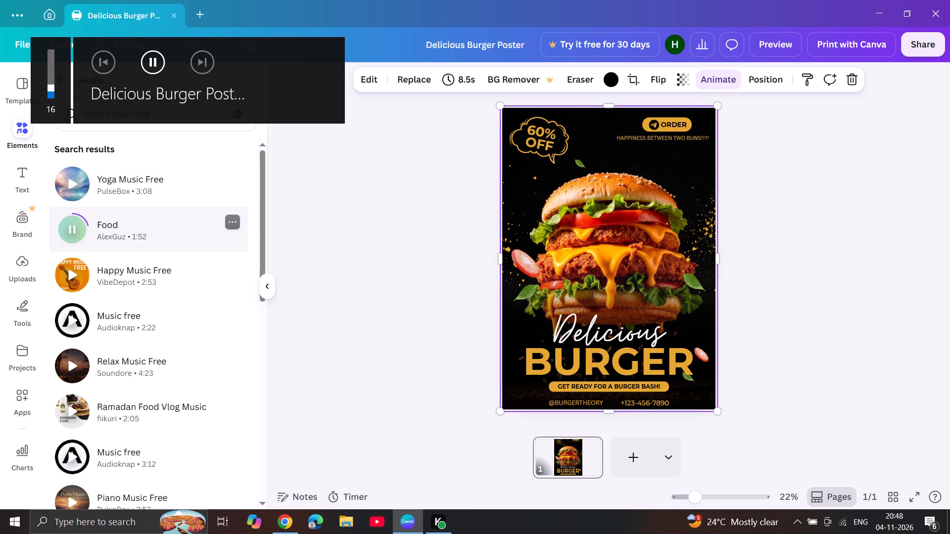
left_click(211, 227)
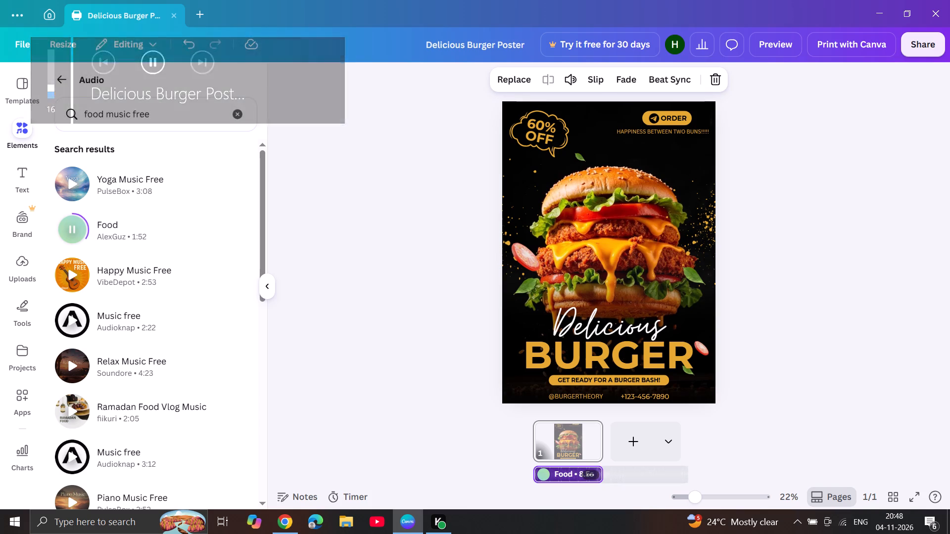
left_click(352, 290)
left_click(78, 229)
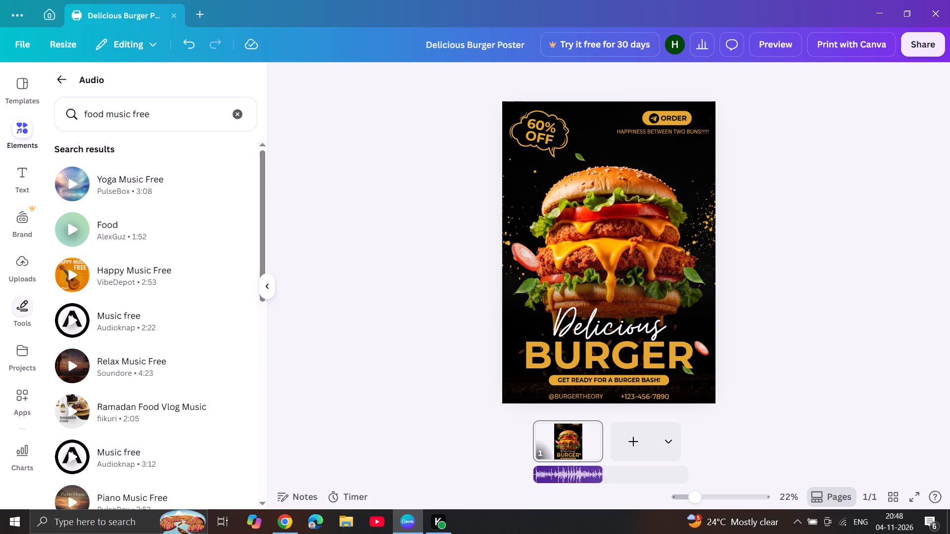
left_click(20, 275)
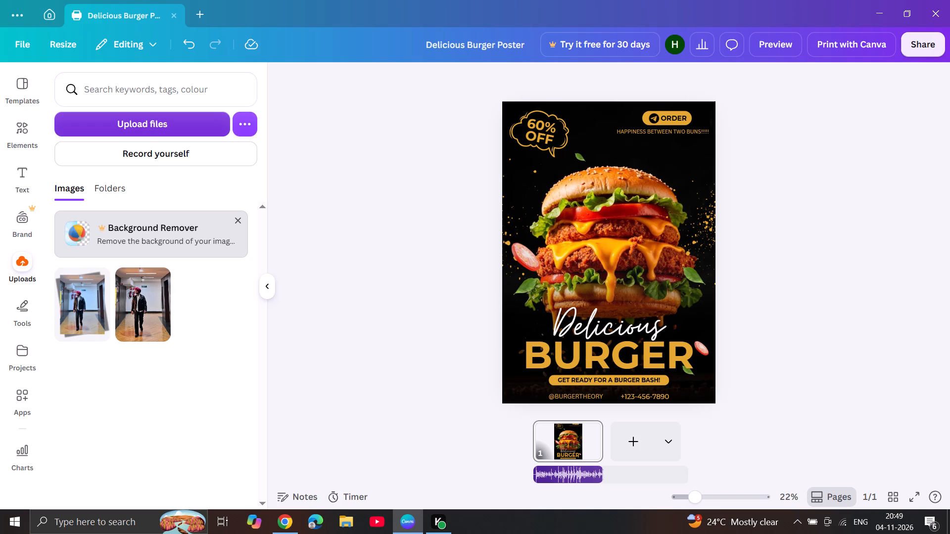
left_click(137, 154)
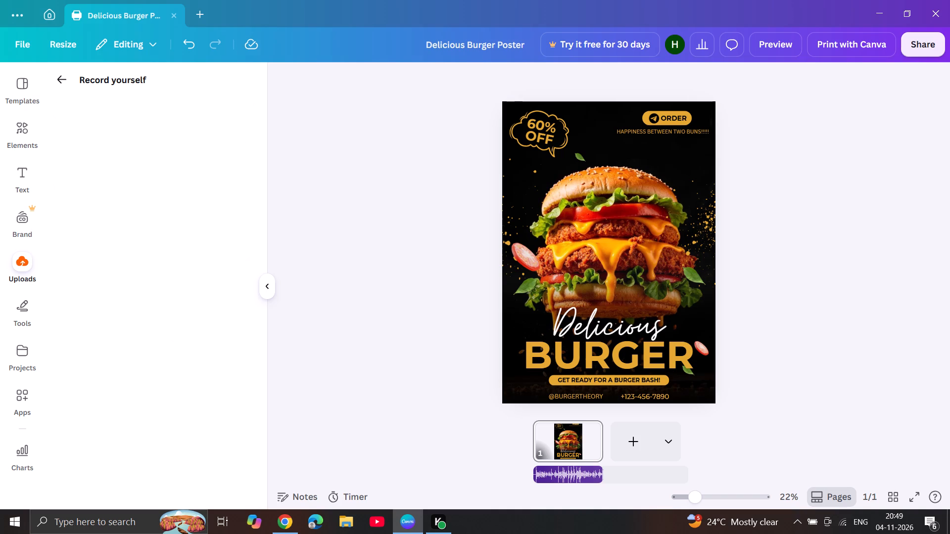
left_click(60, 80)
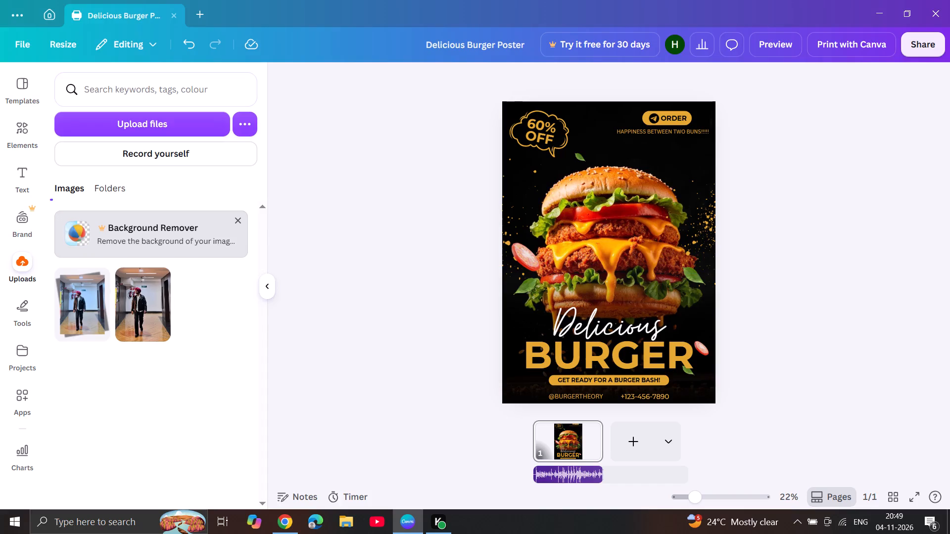
Create a new folder named WORK for the uploads.
left_click(102, 189)
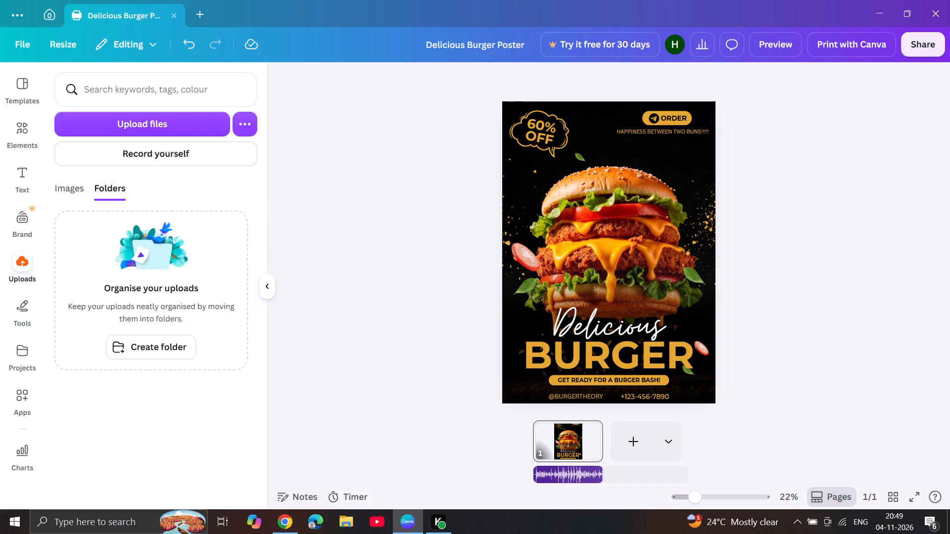
left_click(155, 348)
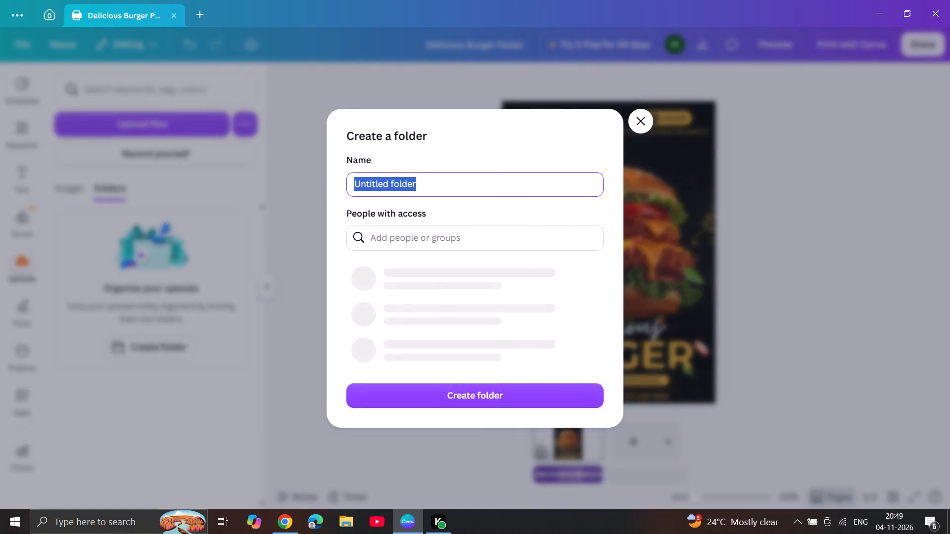
key("BackSpace")
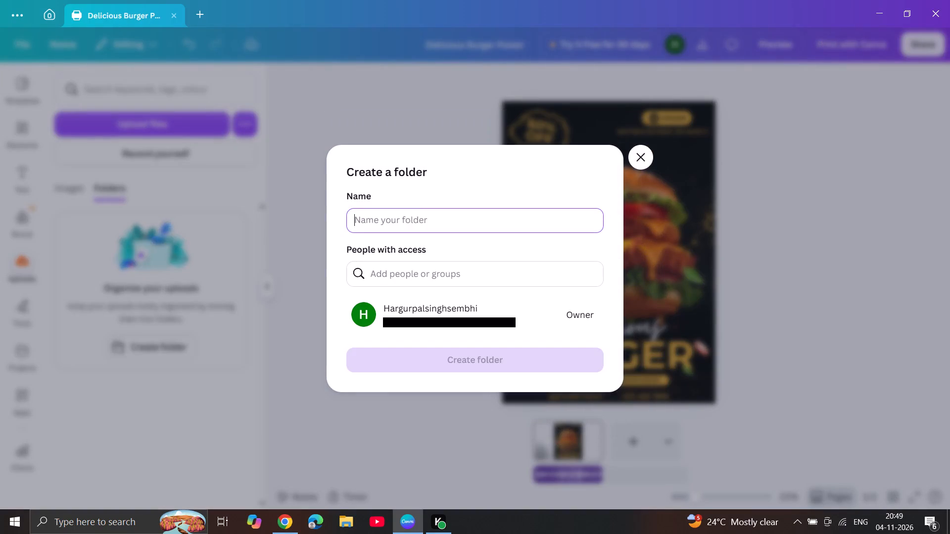
type("WORK")
key("space")
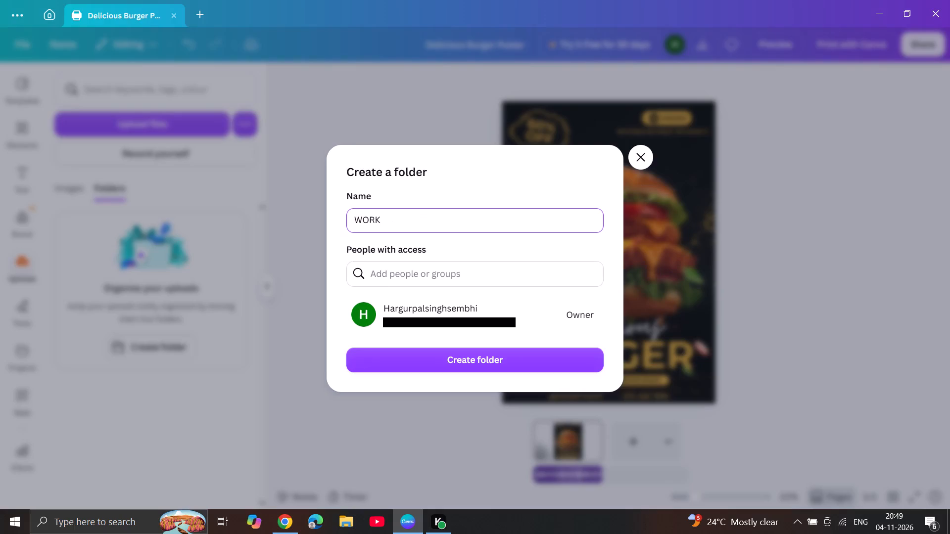
key("Return")
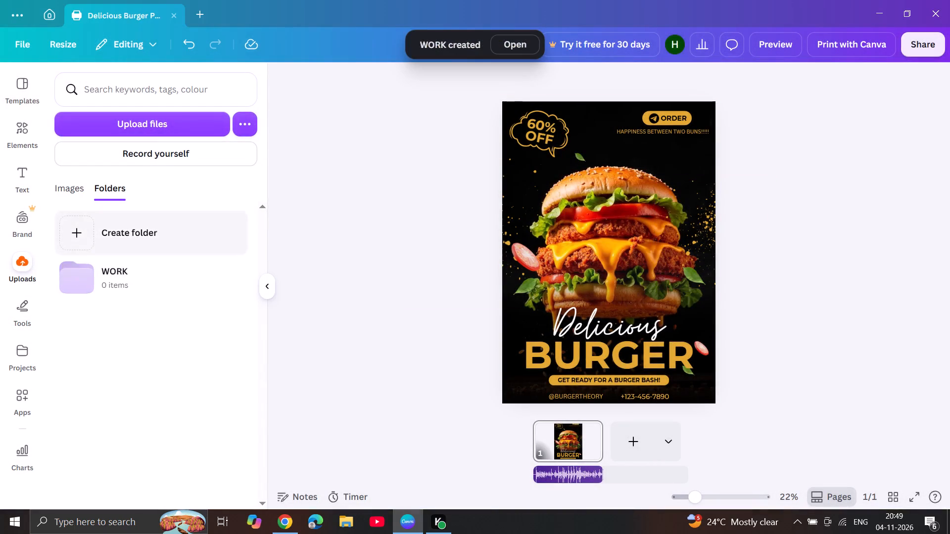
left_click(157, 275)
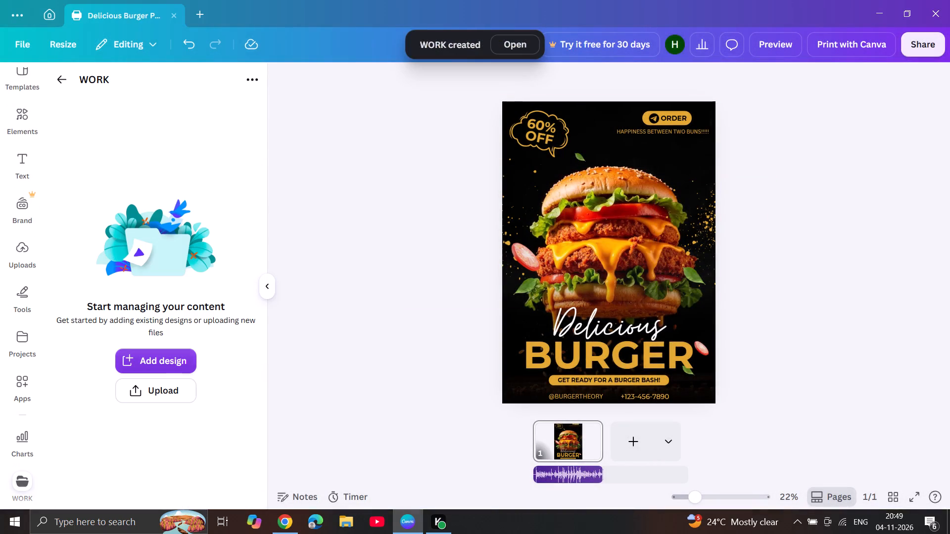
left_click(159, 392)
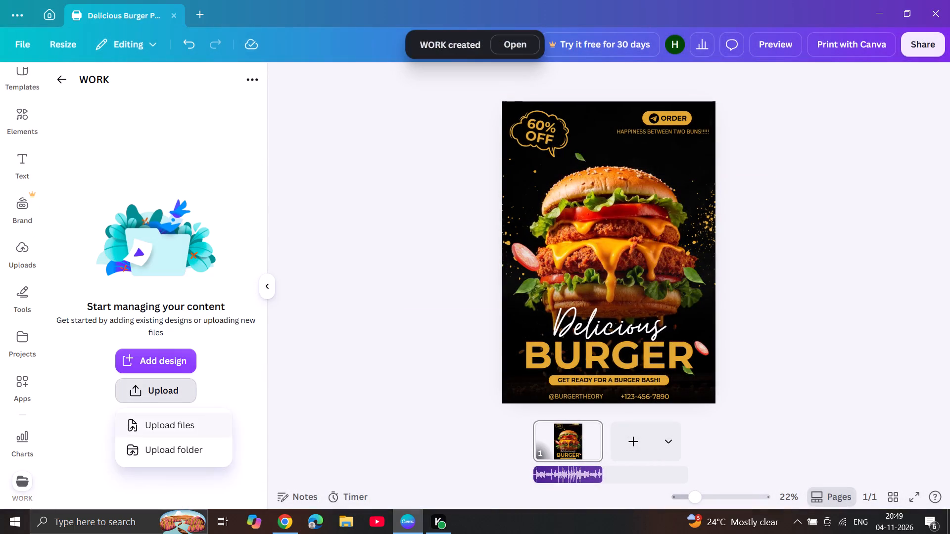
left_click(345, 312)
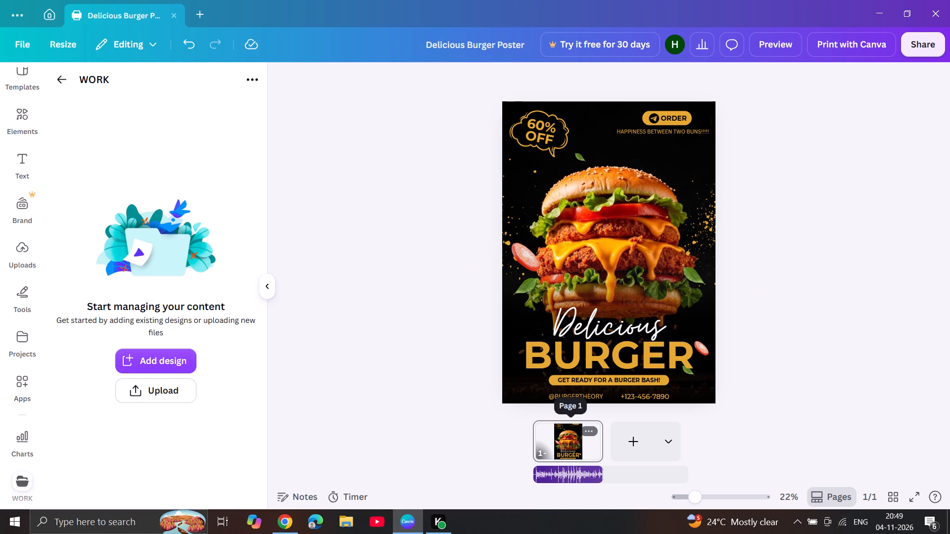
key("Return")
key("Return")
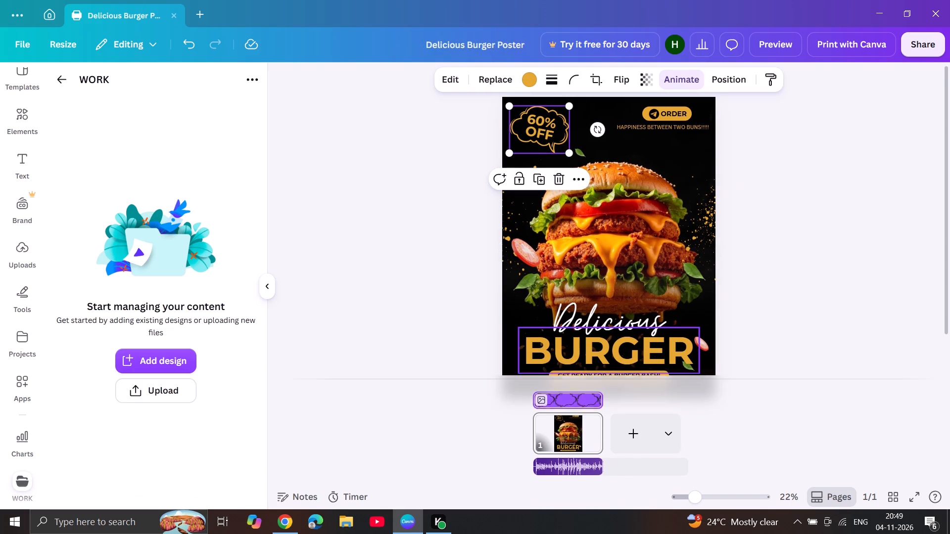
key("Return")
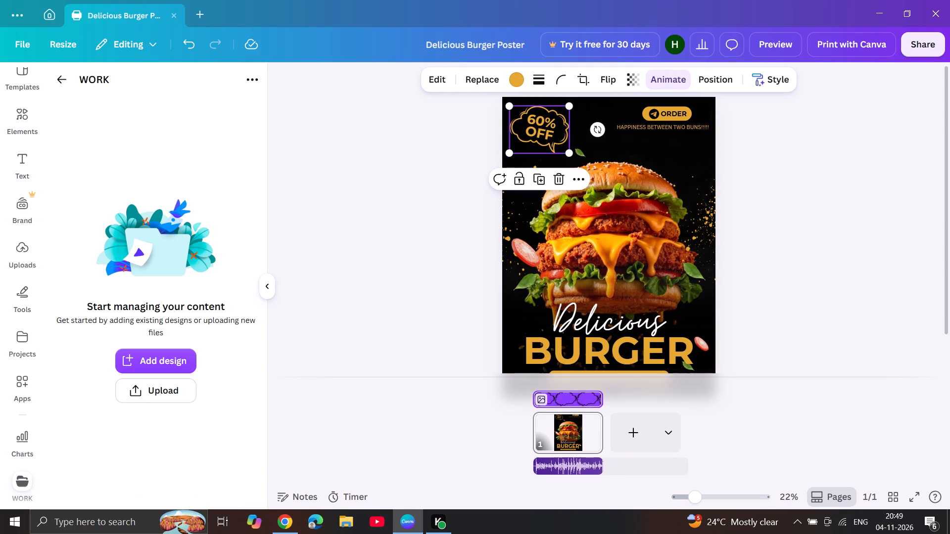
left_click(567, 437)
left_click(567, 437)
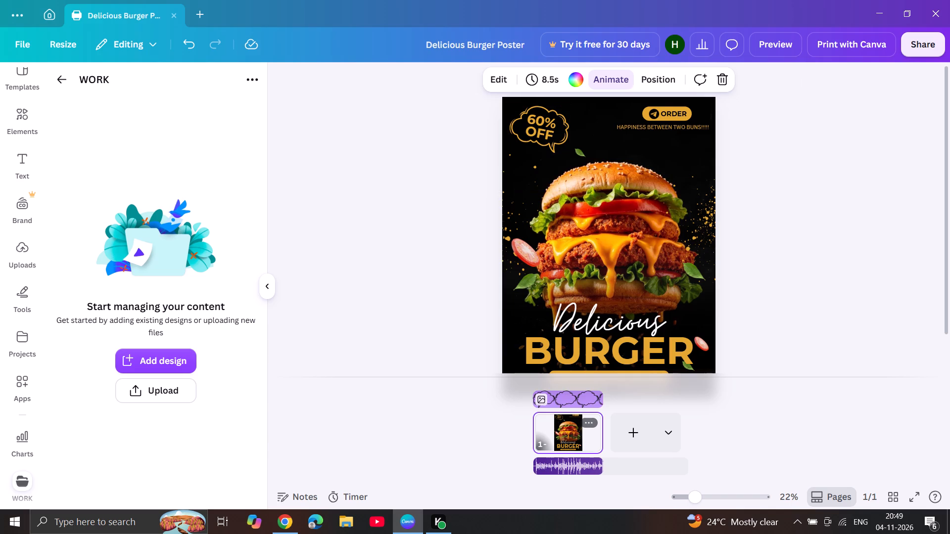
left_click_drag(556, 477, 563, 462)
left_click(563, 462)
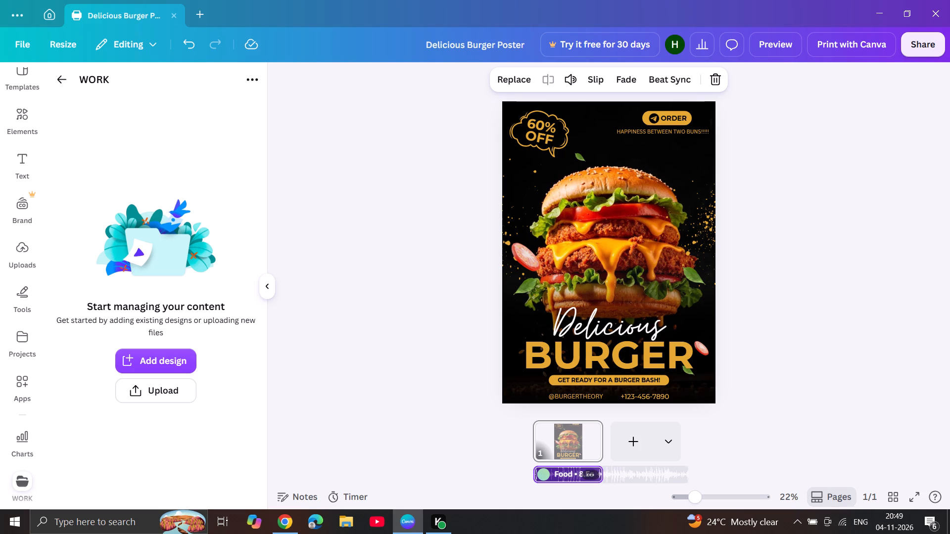
Hide the page thumbnail and audio timeline strip, leaving nothing on the poster selected.
left_click(844, 497)
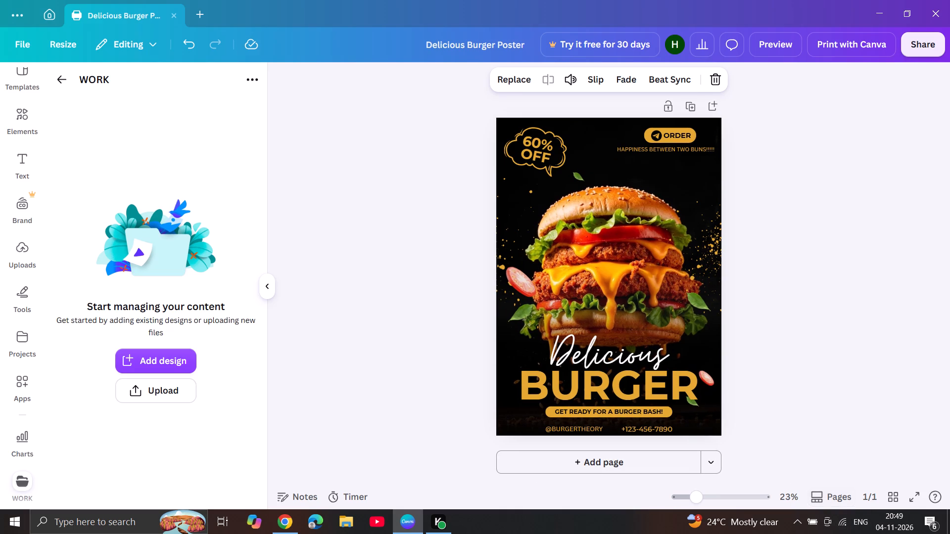
left_click(347, 467)
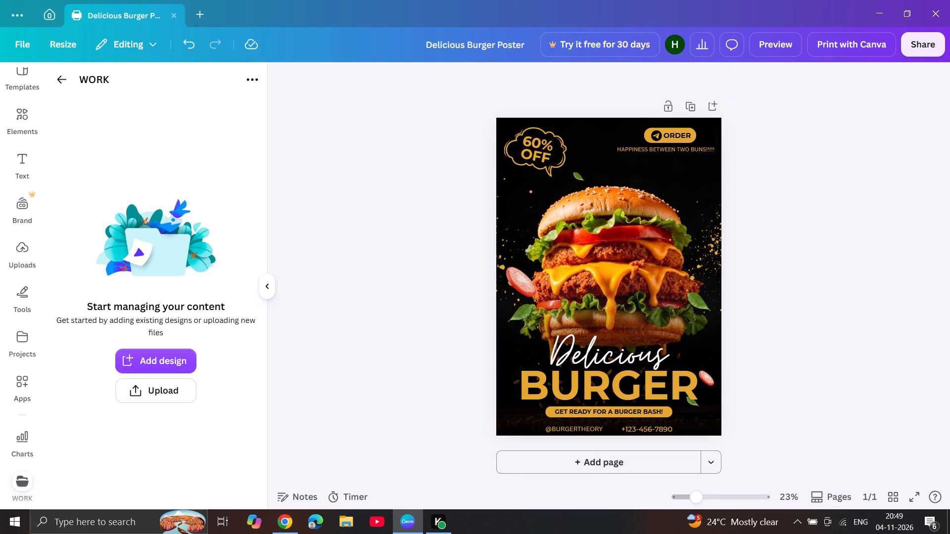
Open the signature creation tool.
left_click(14, 297)
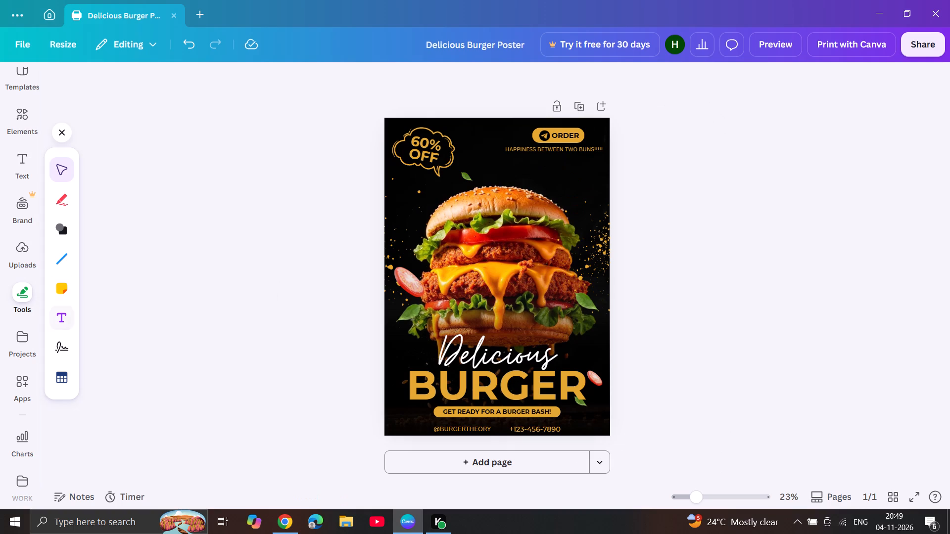
left_click(65, 343)
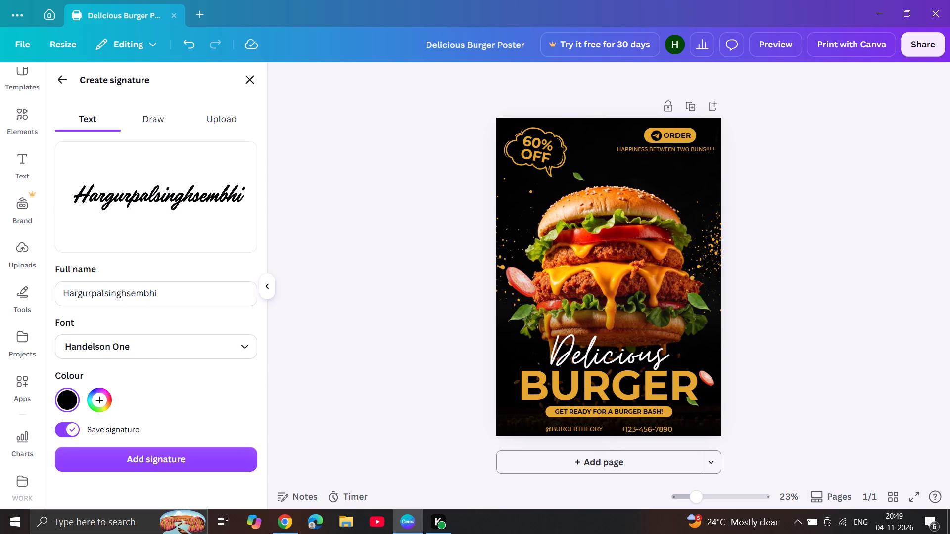
left_click(131, 213)
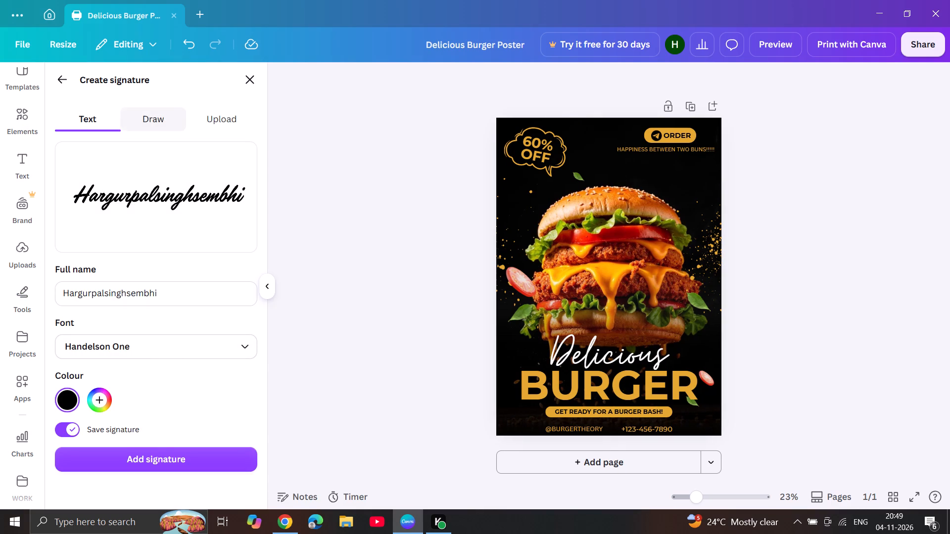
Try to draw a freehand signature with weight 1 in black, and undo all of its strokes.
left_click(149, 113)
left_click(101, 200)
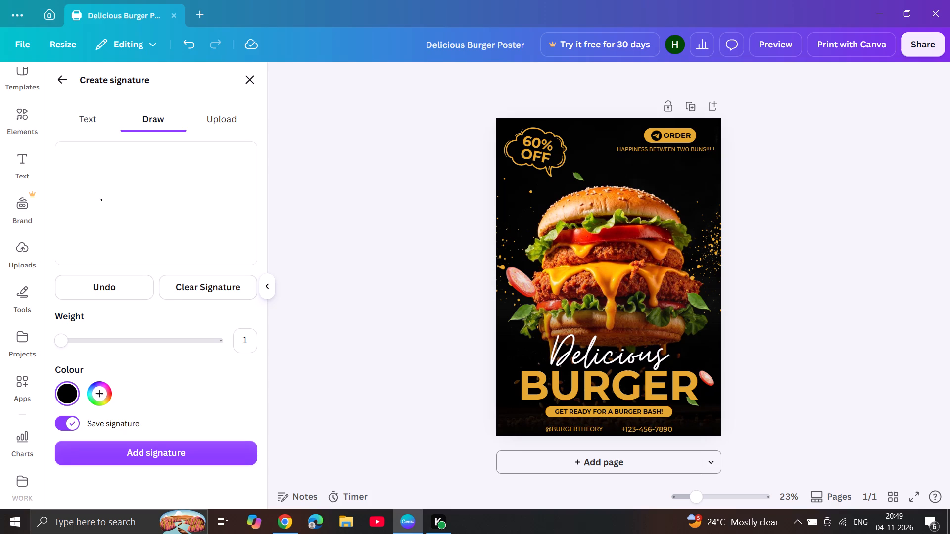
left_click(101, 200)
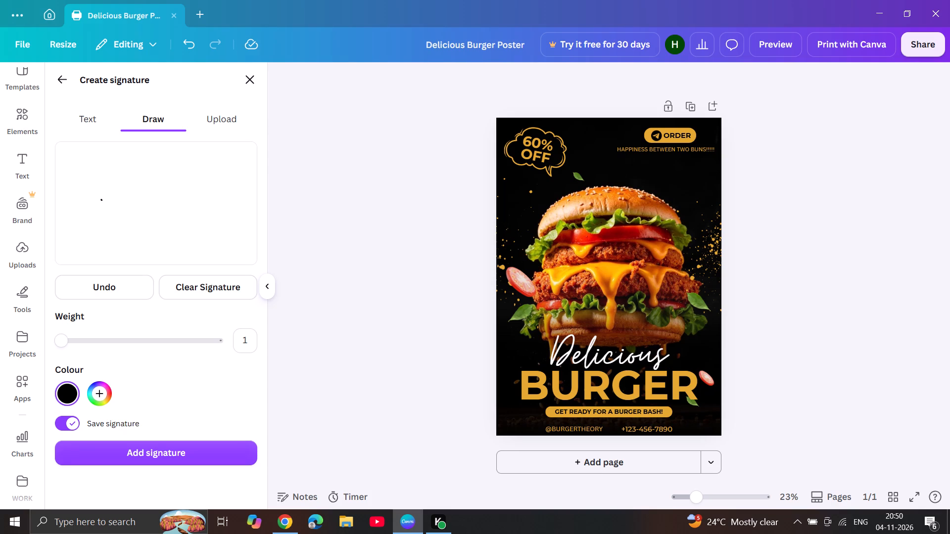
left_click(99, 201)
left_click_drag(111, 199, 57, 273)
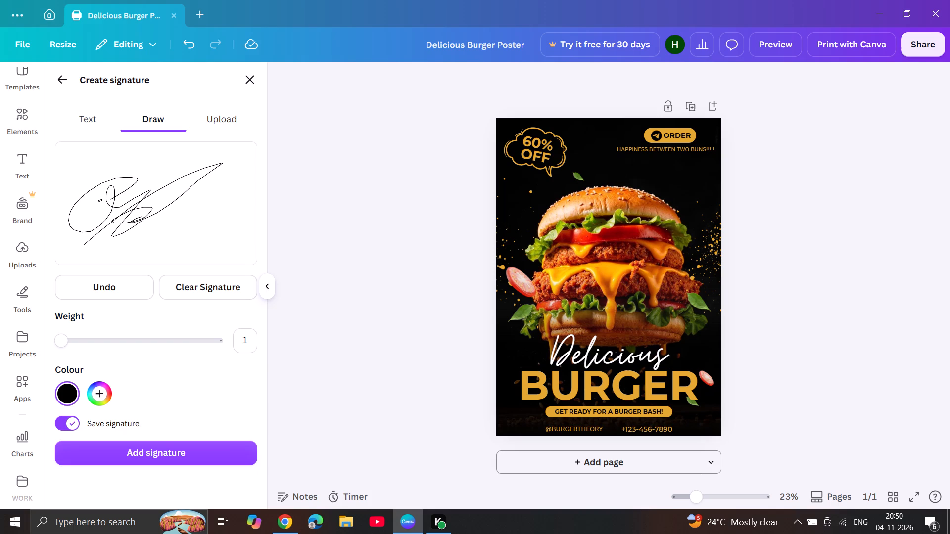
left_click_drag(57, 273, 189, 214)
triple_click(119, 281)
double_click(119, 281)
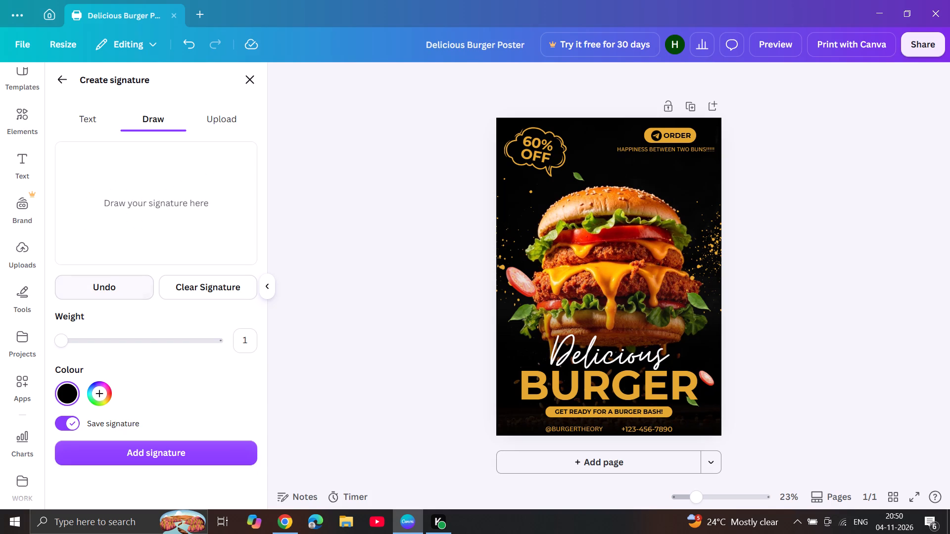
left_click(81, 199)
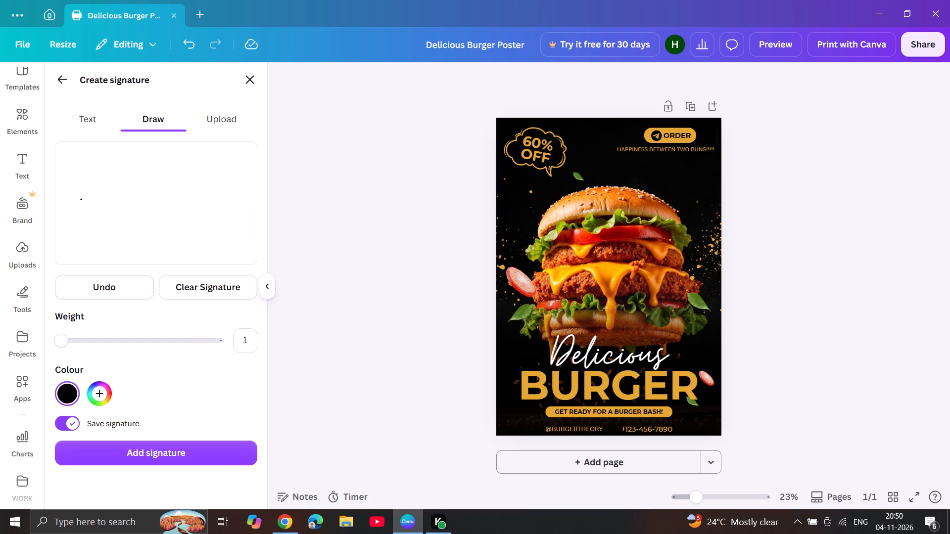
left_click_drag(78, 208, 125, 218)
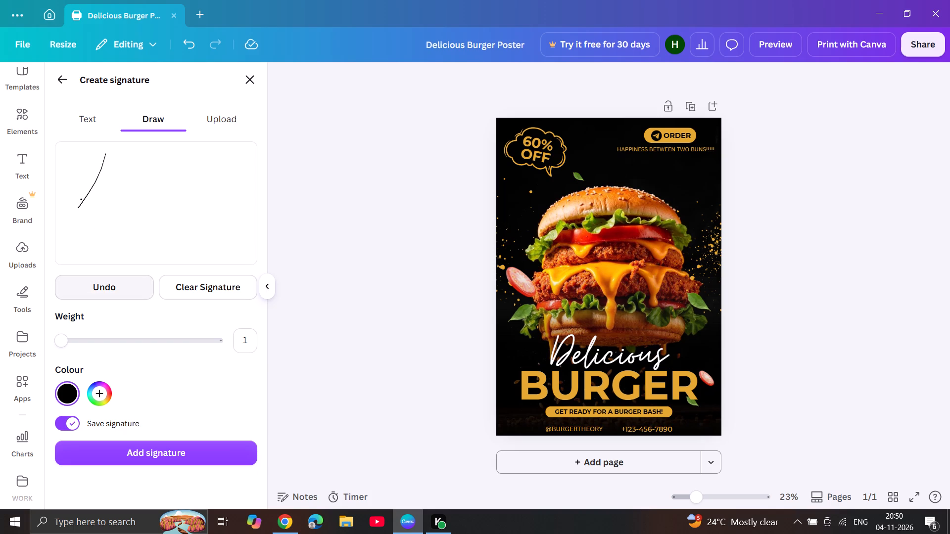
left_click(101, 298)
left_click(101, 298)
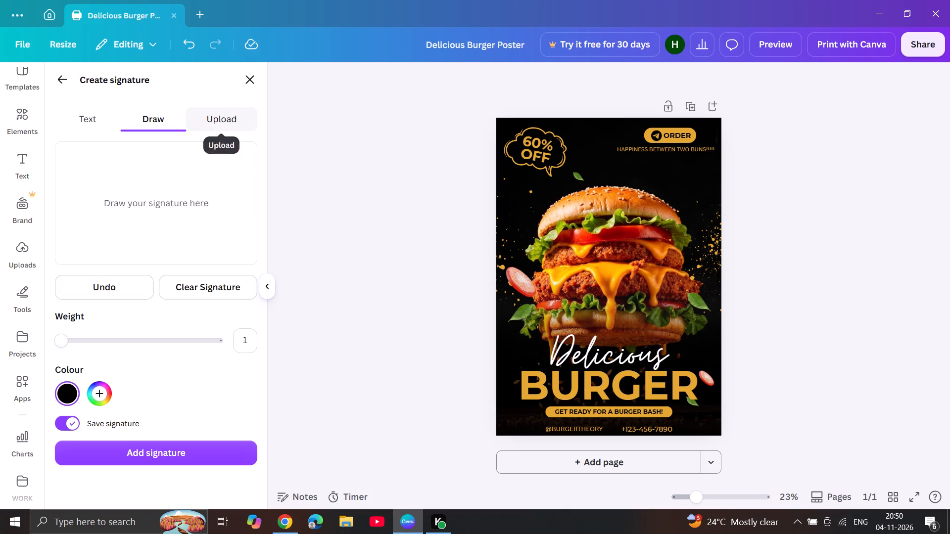
Create a black text signature from the prefilled name in the Amsterdam Three font and add it to the poster.
left_click(90, 119)
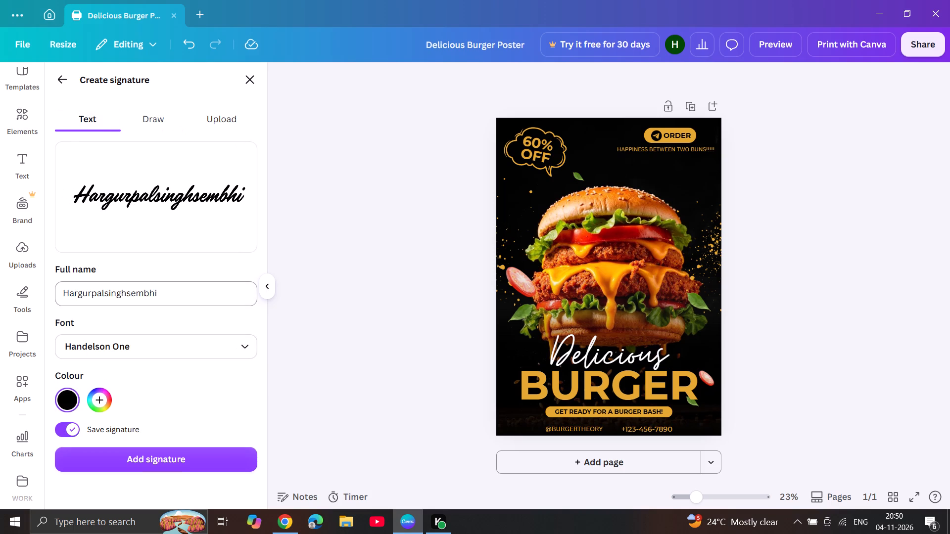
left_click(155, 343)
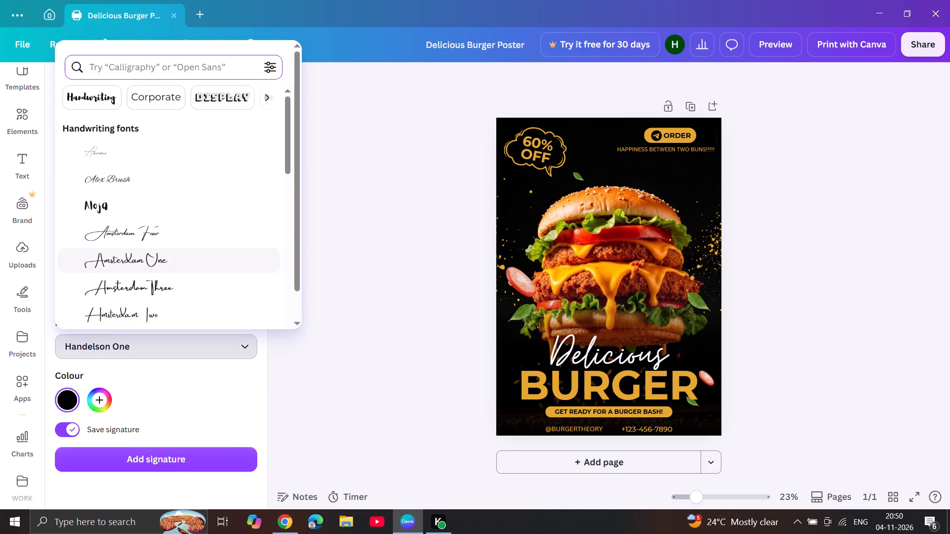
scroll(155, 280, "down", 1)
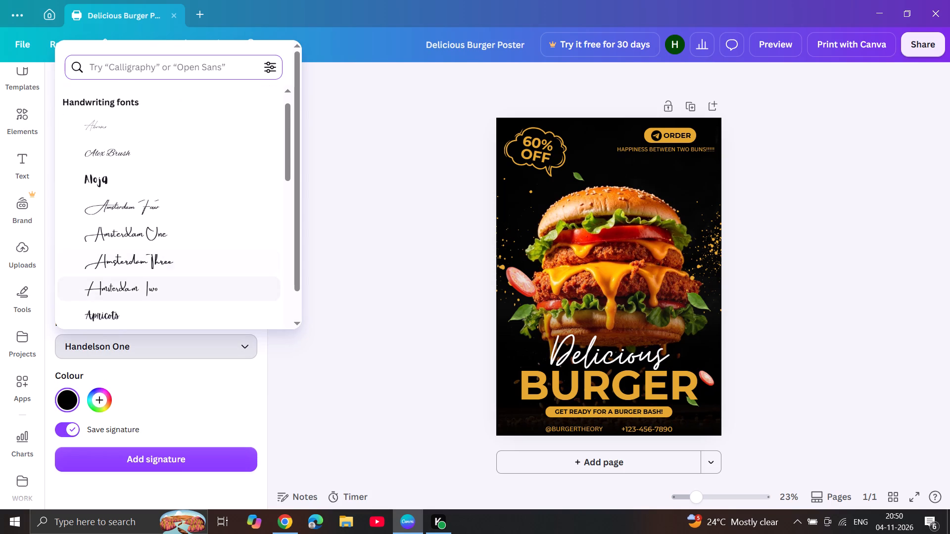
scroll(165, 238, "down", 1)
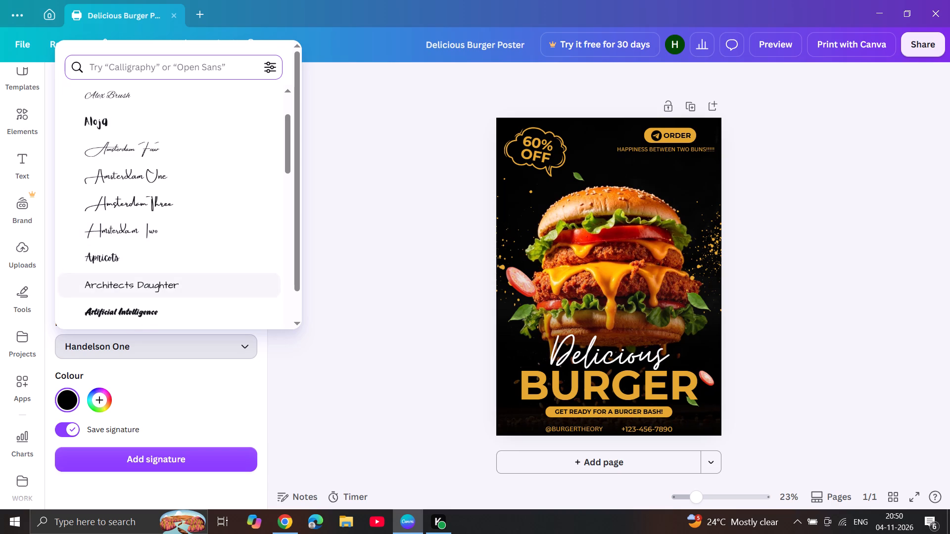
left_click(174, 213)
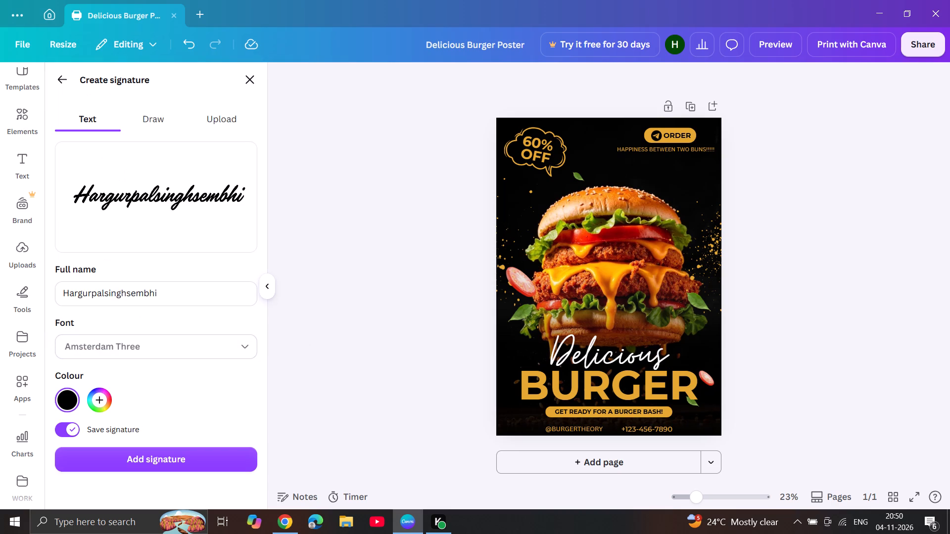
left_click(136, 464)
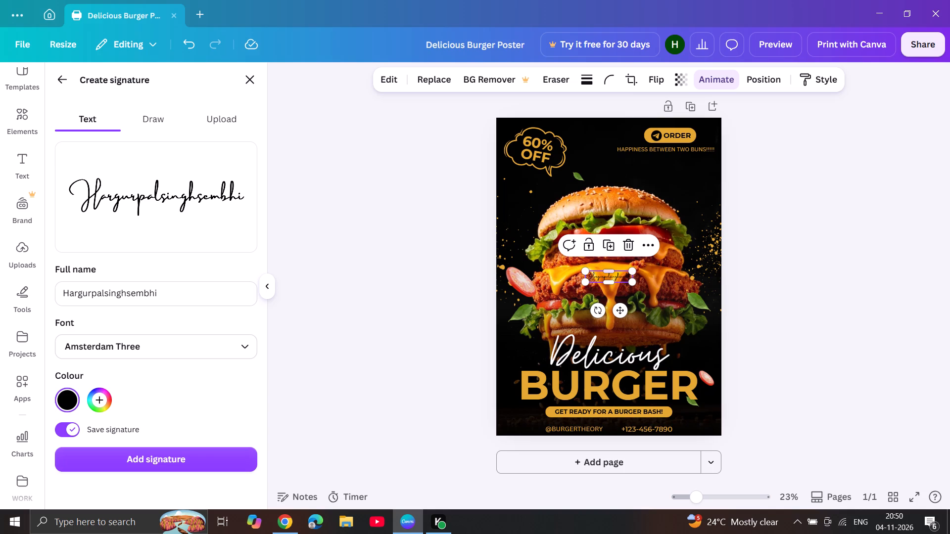
Move the signature to just below the "HAPPINESS BETWEEN TWO BUNS" tagline near the poster's upper edge.
left_click_drag(609, 277, 666, 164)
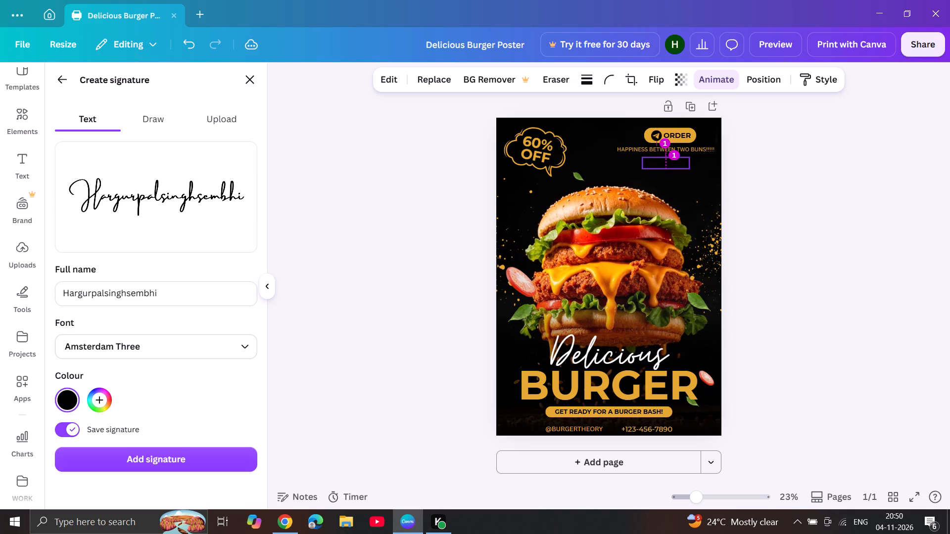
left_click_drag(666, 164, 667, 161)
left_click_drag(667, 161, 670, 161)
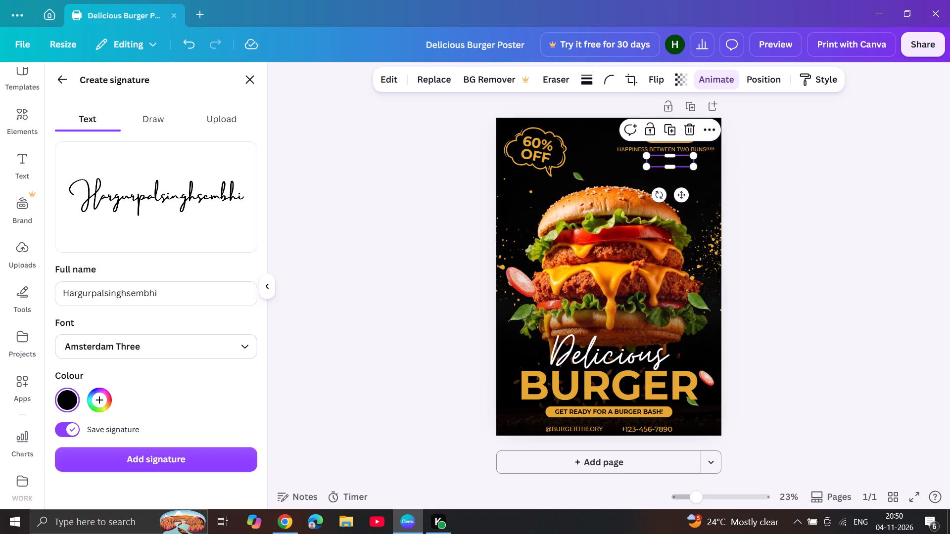
Set the text signature's colour to the custom golden yellow #FFC106.
left_click(90, 401)
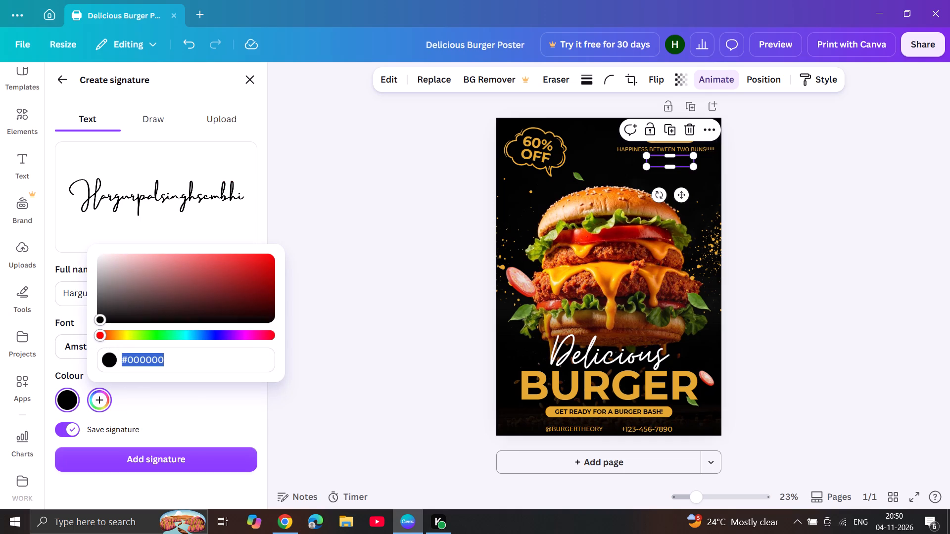
left_click(263, 271)
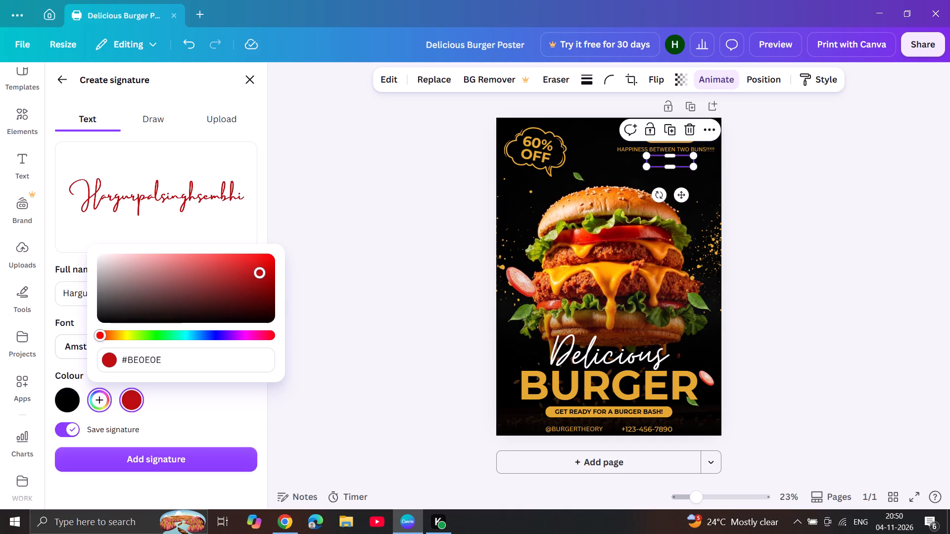
left_click_drag(103, 332, 142, 324)
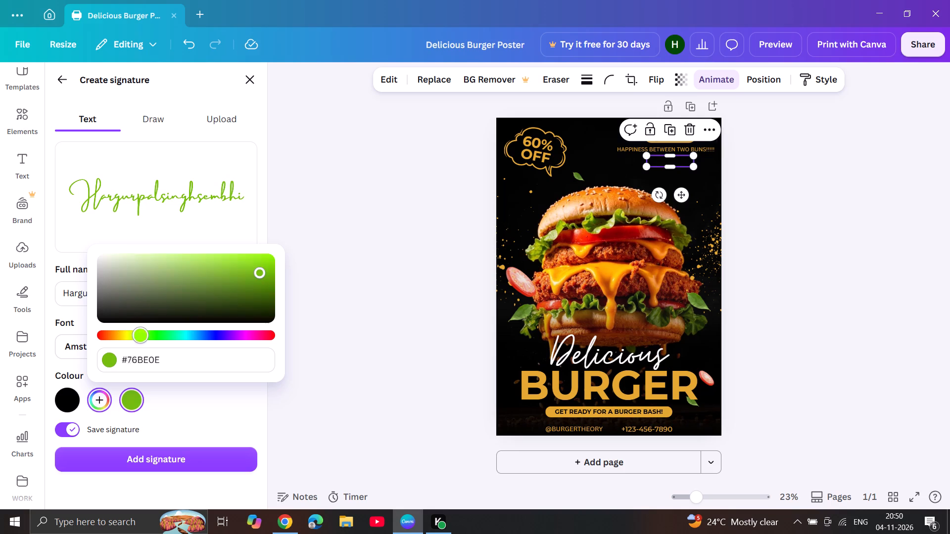
left_click_drag(142, 324, 117, 319)
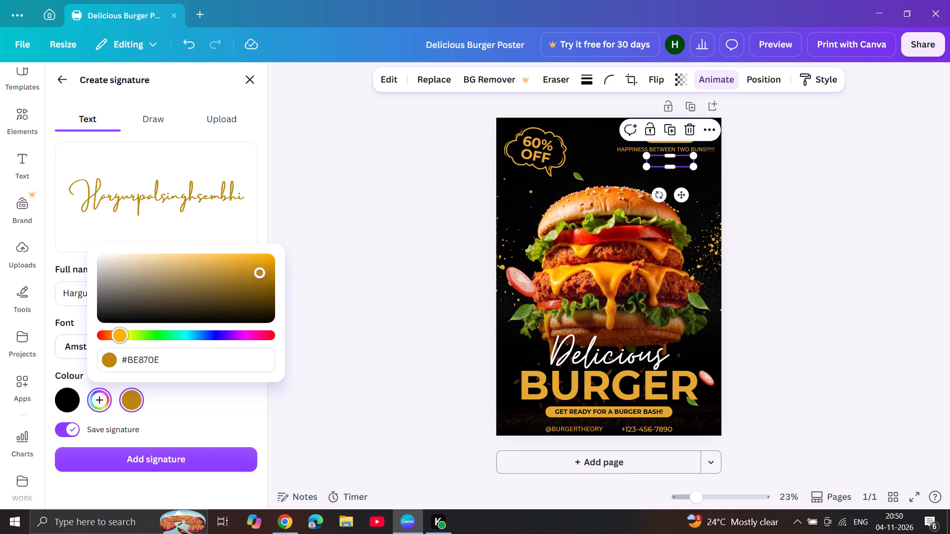
left_click_drag(117, 319, 120, 321)
left_click_drag(256, 269, 265, 253)
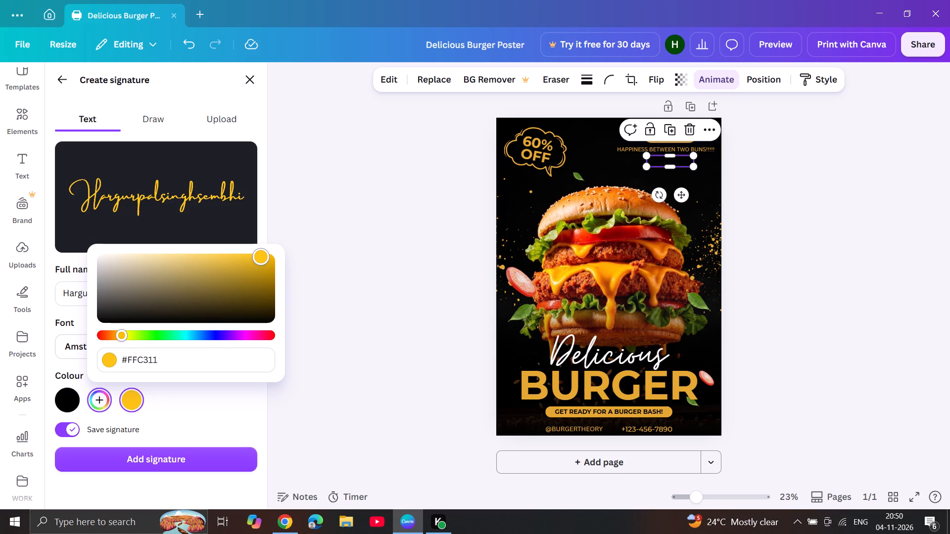
left_click_drag(265, 253, 270, 251)
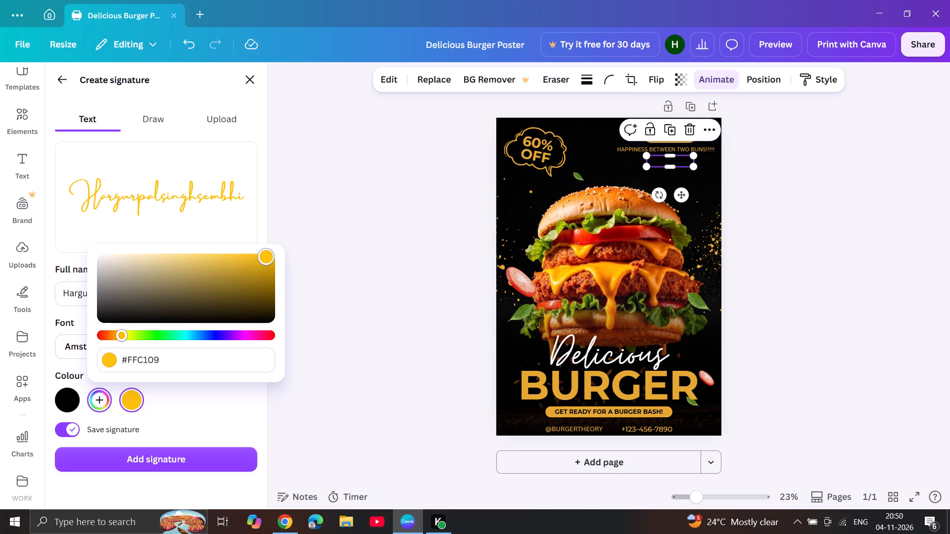
left_click_drag(270, 251, 271, 250)
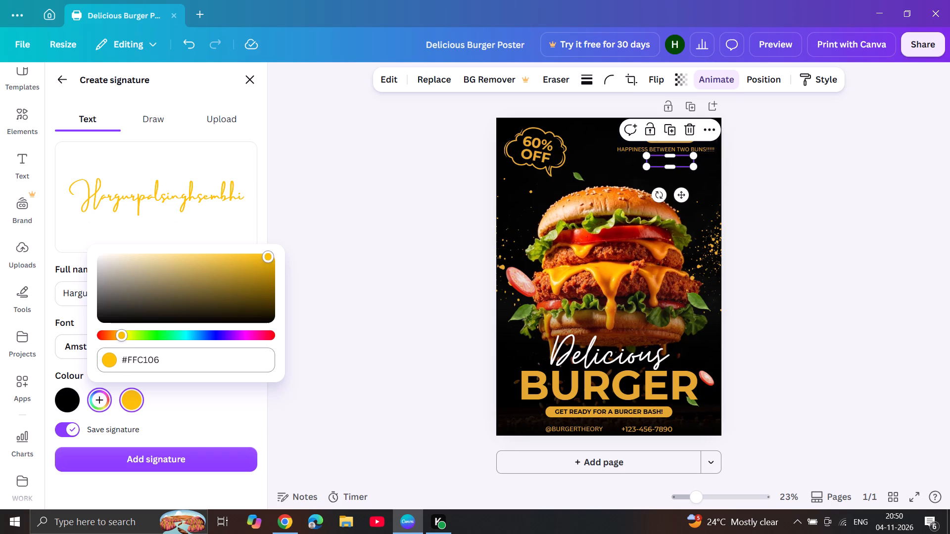
left_click(332, 400)
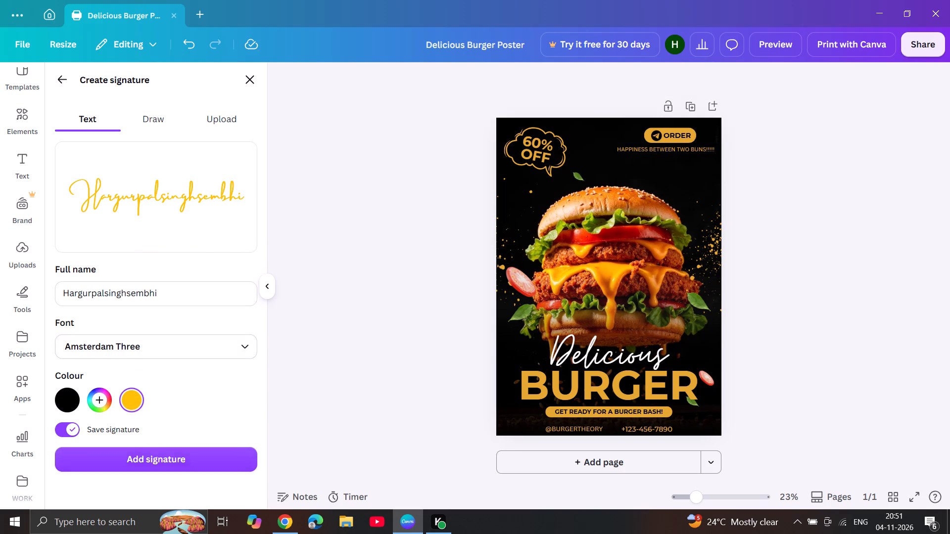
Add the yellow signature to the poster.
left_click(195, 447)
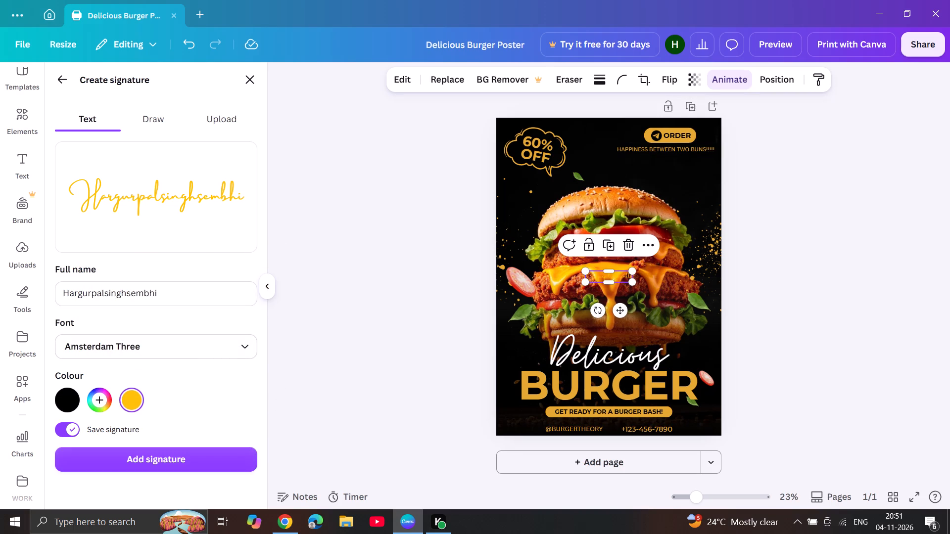
Delete the black signature below the "HAPPINESS BETWEEN TWO BUNS" tagline.
left_click(677, 160)
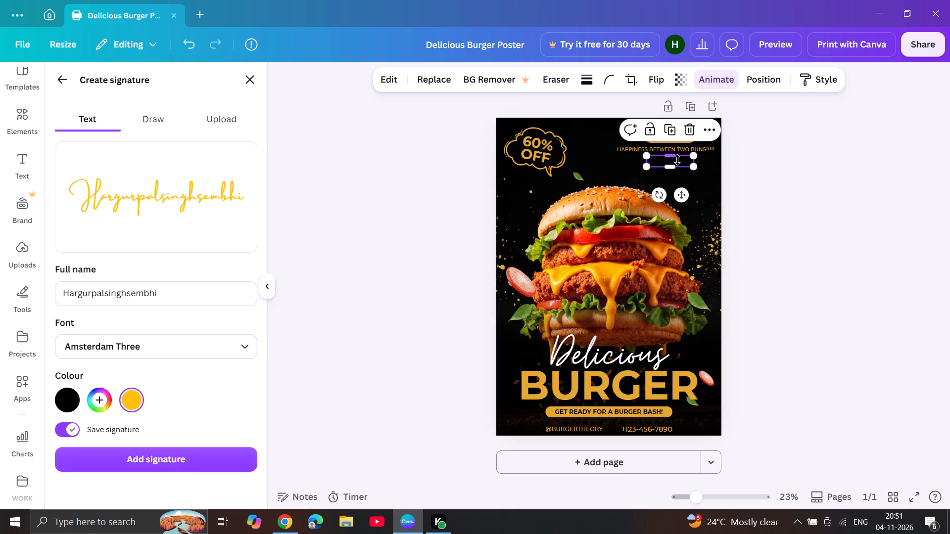
left_click(691, 134)
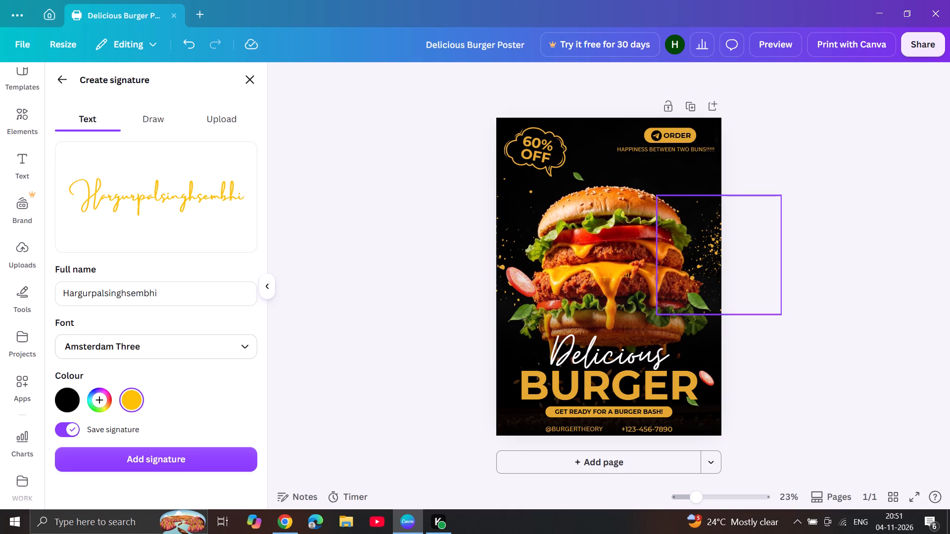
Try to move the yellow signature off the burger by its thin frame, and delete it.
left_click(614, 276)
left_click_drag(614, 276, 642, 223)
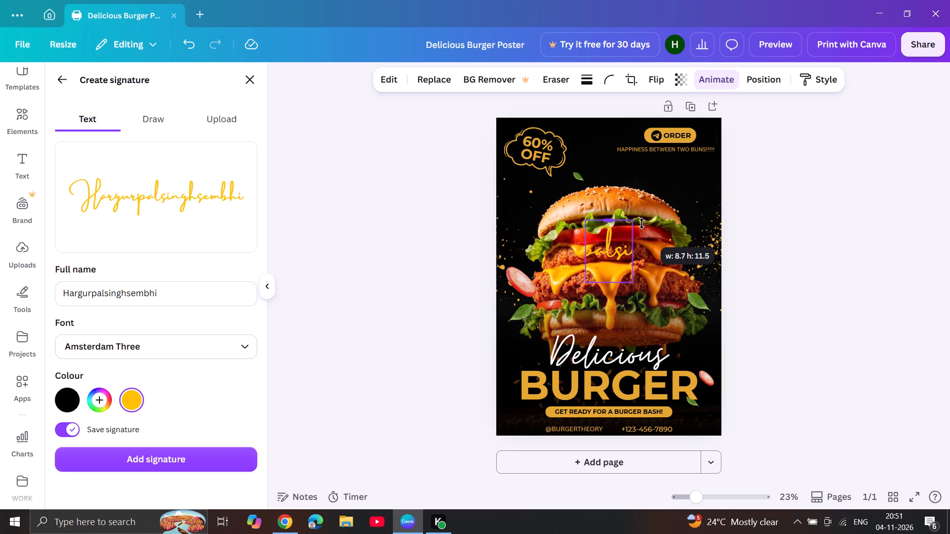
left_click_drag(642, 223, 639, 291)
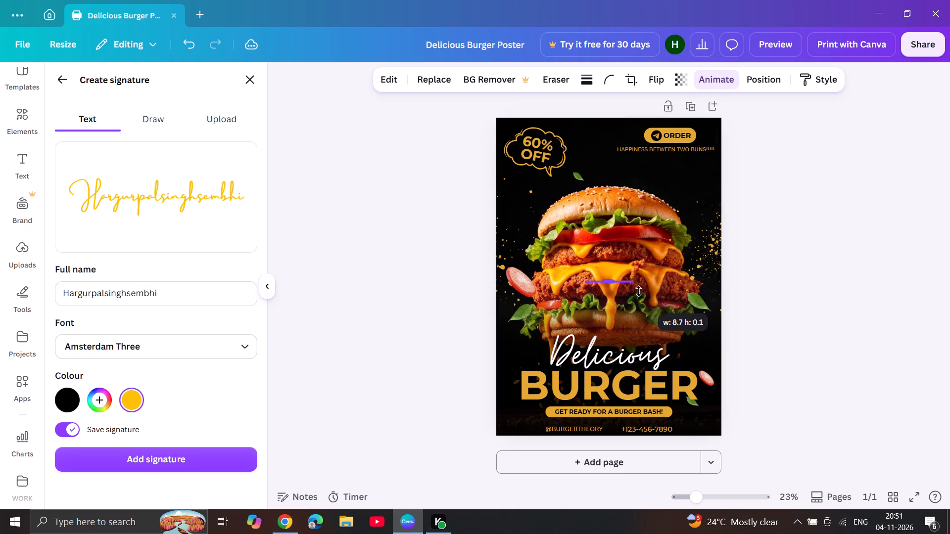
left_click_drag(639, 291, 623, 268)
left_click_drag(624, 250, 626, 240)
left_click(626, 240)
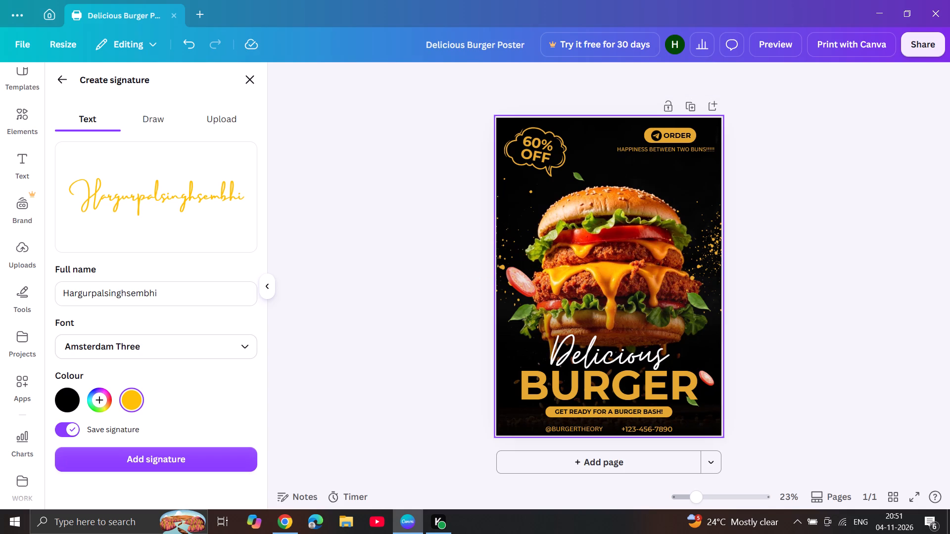
Add the yellow Amsterdam Three signature to the poster and move it to just below the "HAPPINESS BETWEEN TWO BUNS" tagline.
left_click(208, 456)
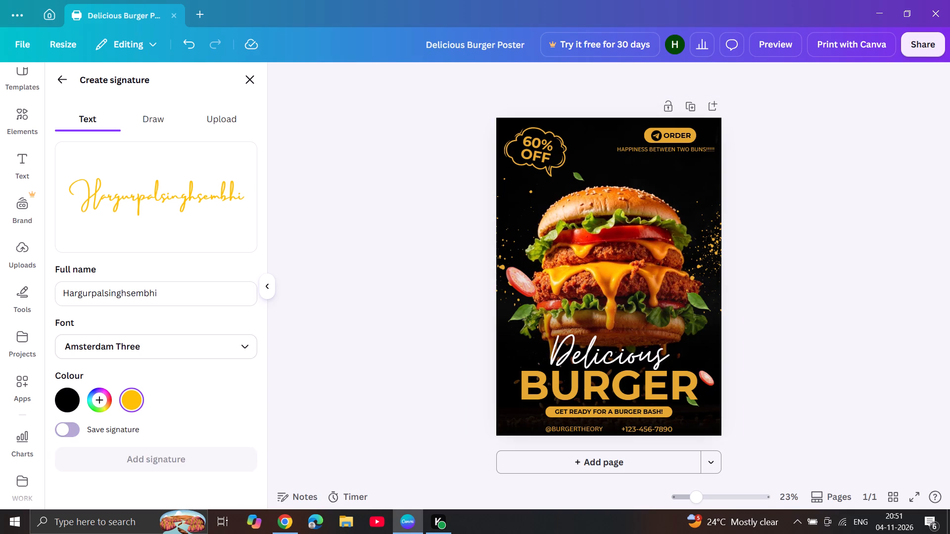
left_click_drag(609, 278, 610, 275)
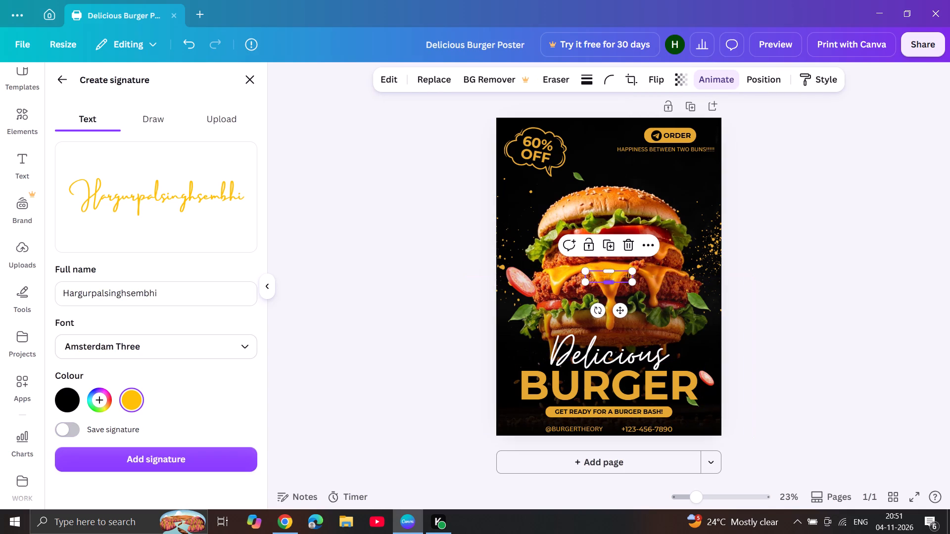
left_click_drag(610, 275, 621, 279)
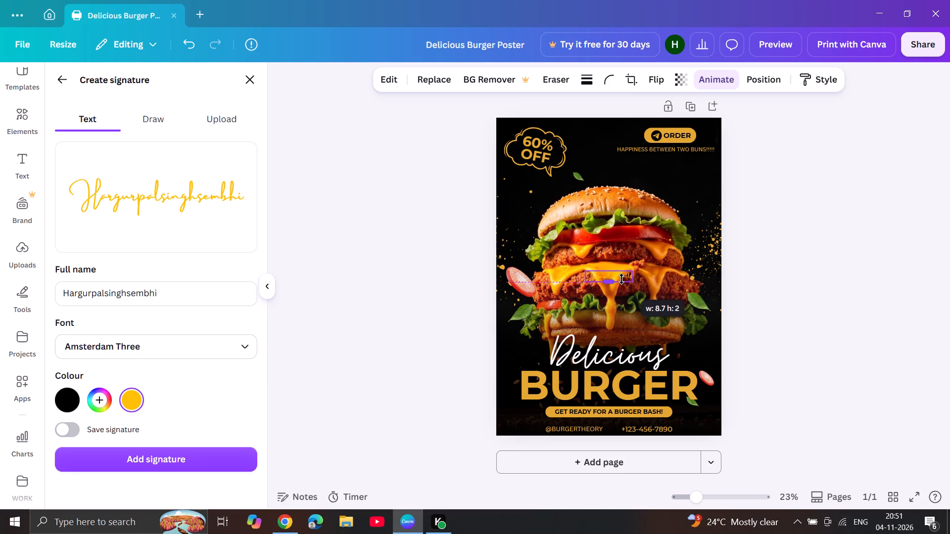
left_click_drag(621, 279, 621, 282)
left_click(621, 282)
left_click_drag(621, 282, 646, 215)
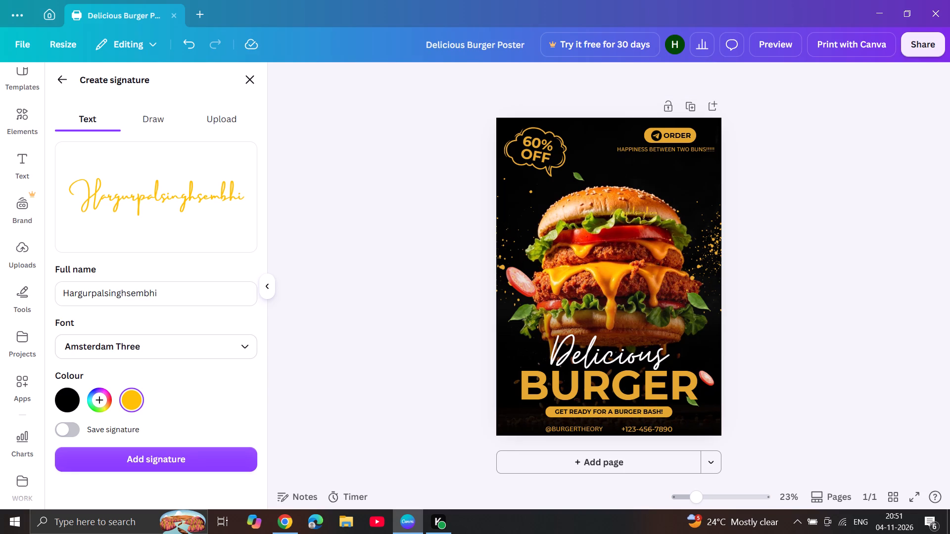
left_click_drag(646, 215, 683, 156)
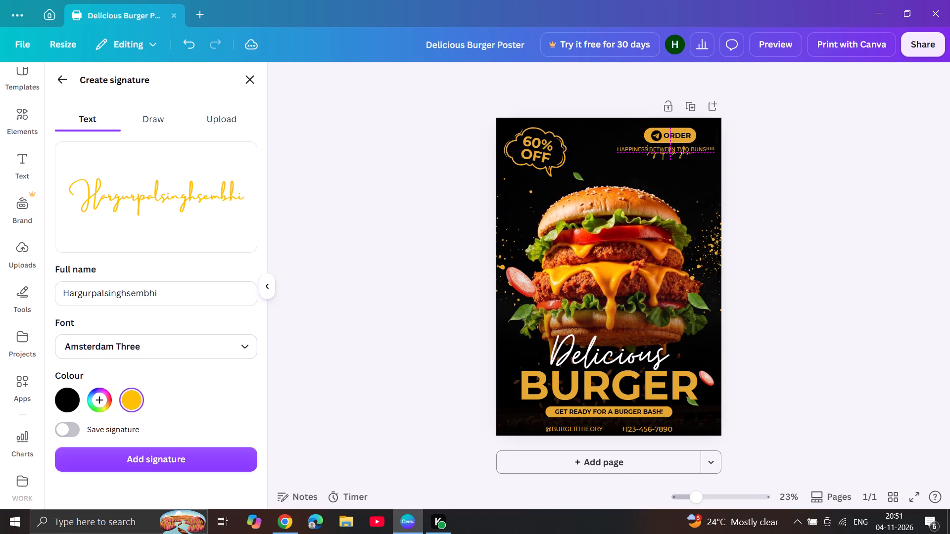
left_click_drag(683, 156, 681, 162)
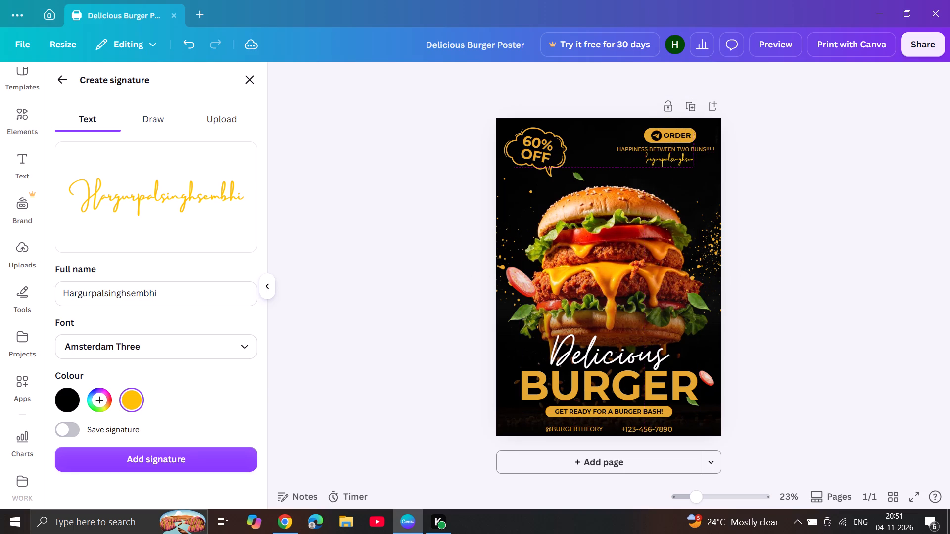
left_click_drag(681, 162, 682, 162)
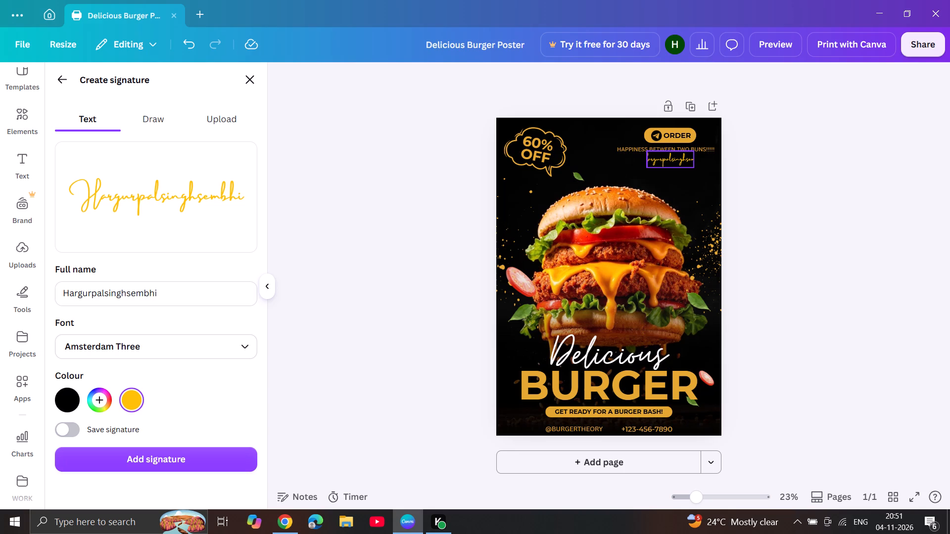
Enlarge the yellow signature to about 4.3 high and widen its frame on both sides to show the full name across the tagline's width.
left_click(670, 161)
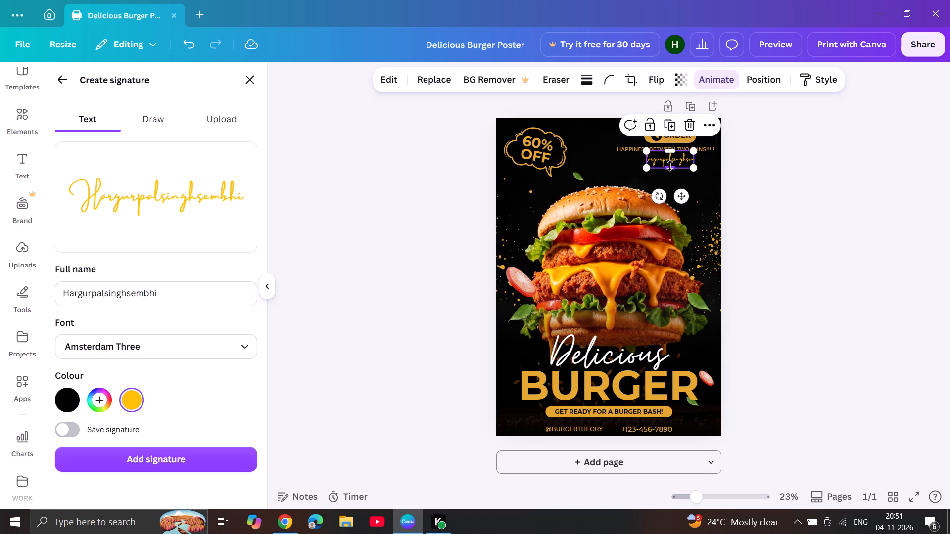
left_click(670, 166)
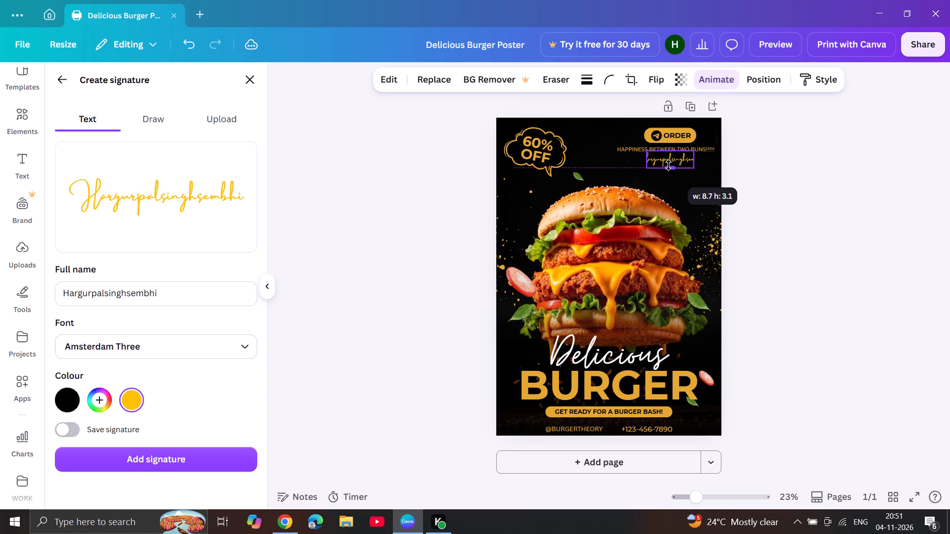
left_click_drag(651, 168, 646, 172)
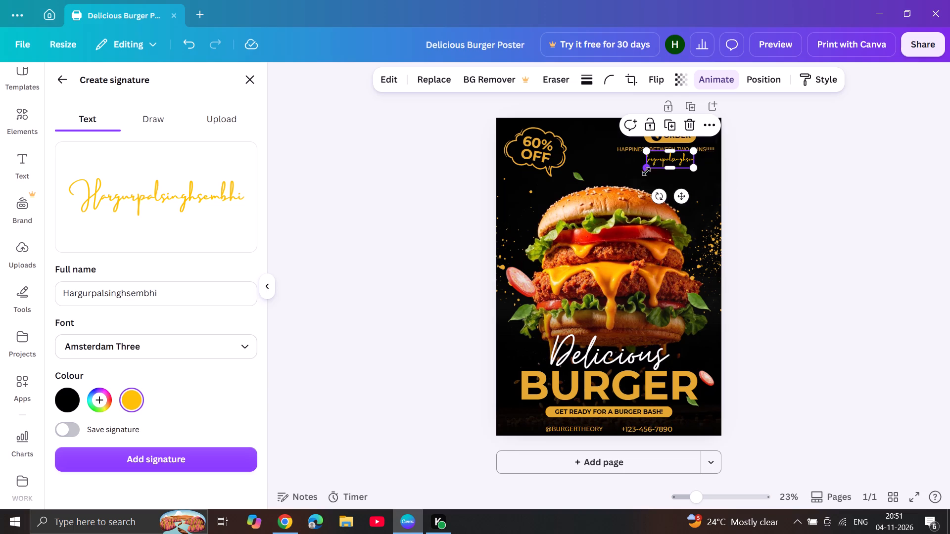
left_click_drag(646, 172, 636, 179)
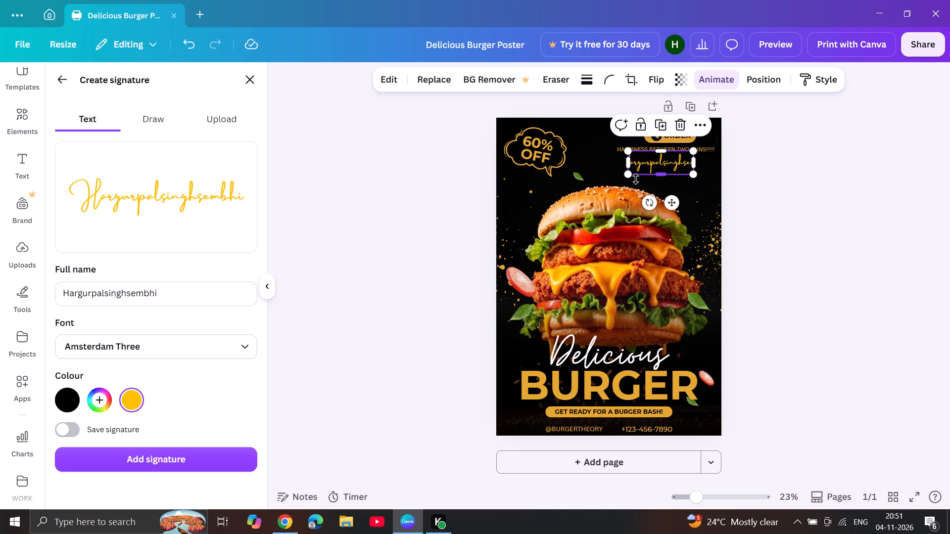
left_click_drag(692, 166, 707, 163)
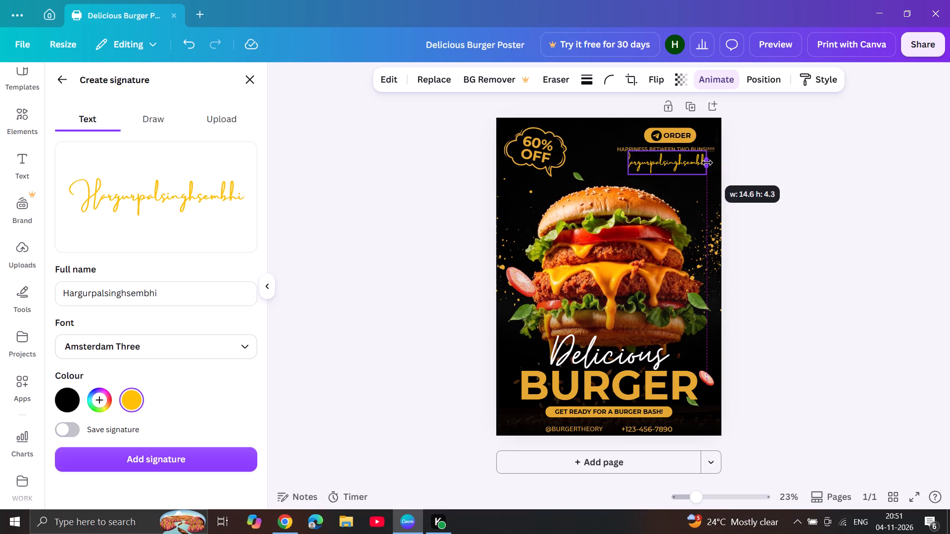
left_click_drag(707, 163, 712, 162)
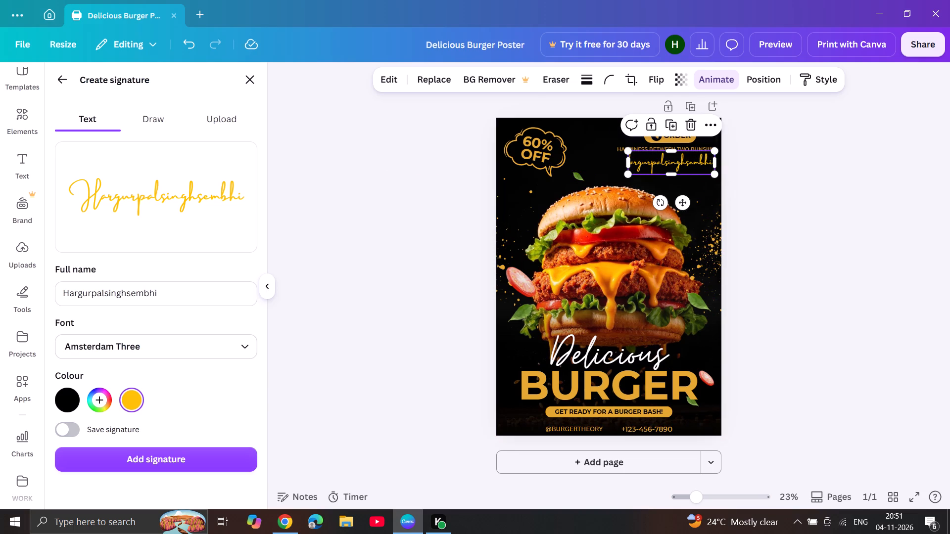
left_click(685, 185)
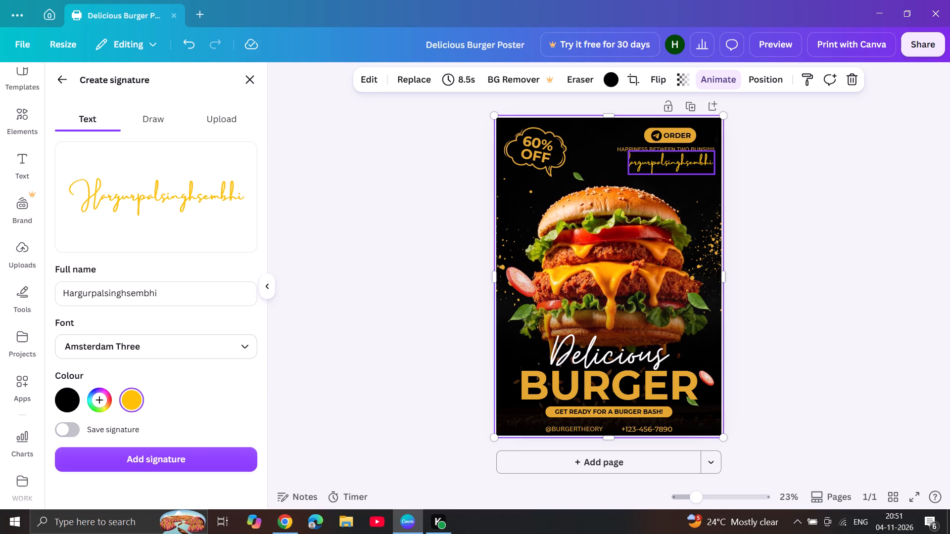
double_click(655, 170)
left_click_drag(631, 163, 624, 163)
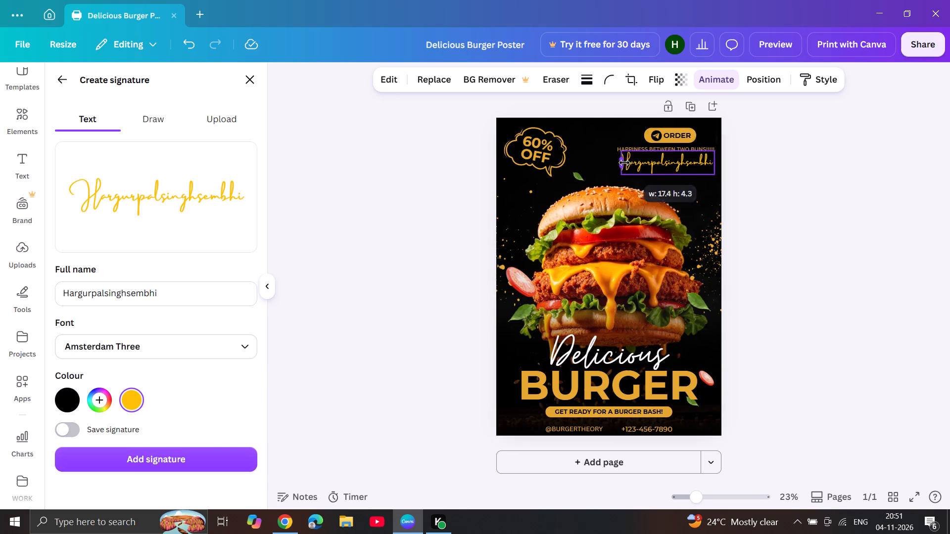
left_click_drag(624, 163, 624, 163)
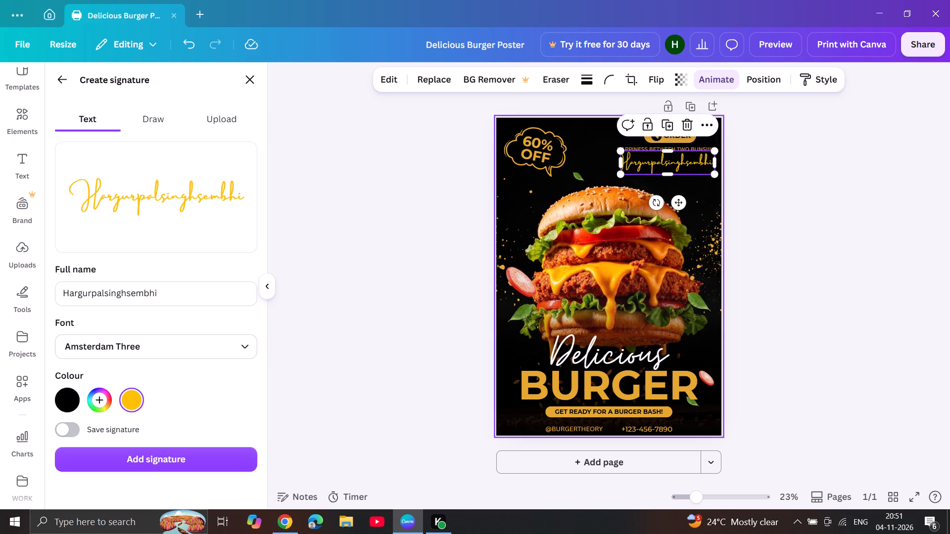
left_click_drag(618, 164, 611, 164)
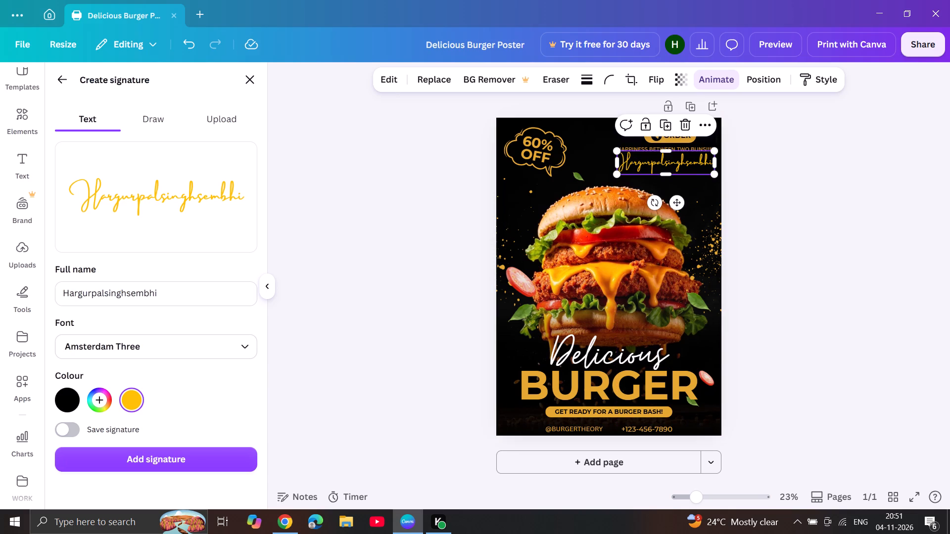
left_click(773, 146)
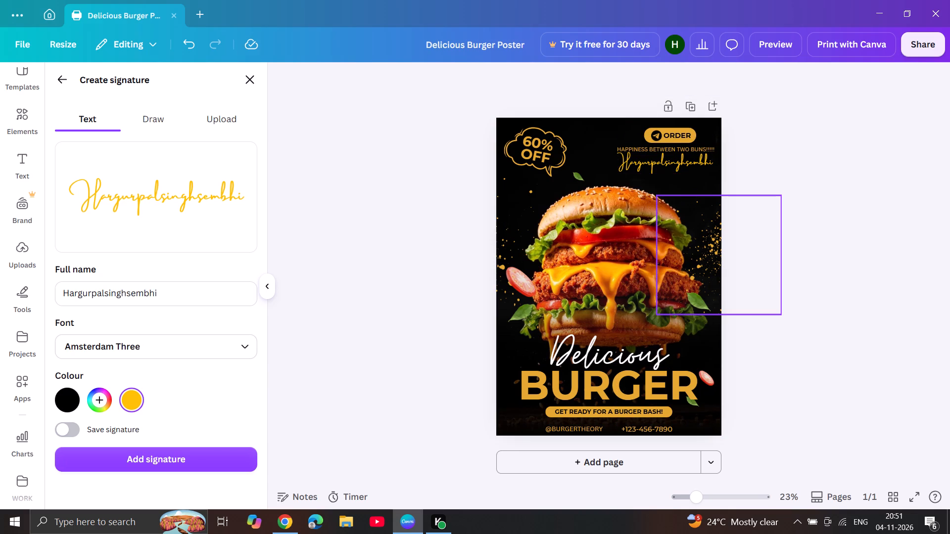
Move the yellow signature slightly down, leaving a small gap below the "HAPPINESS BETWEEN TWO BUNS" tagline and keeping it centred under the text.
scroll(679, 198, "left", 2)
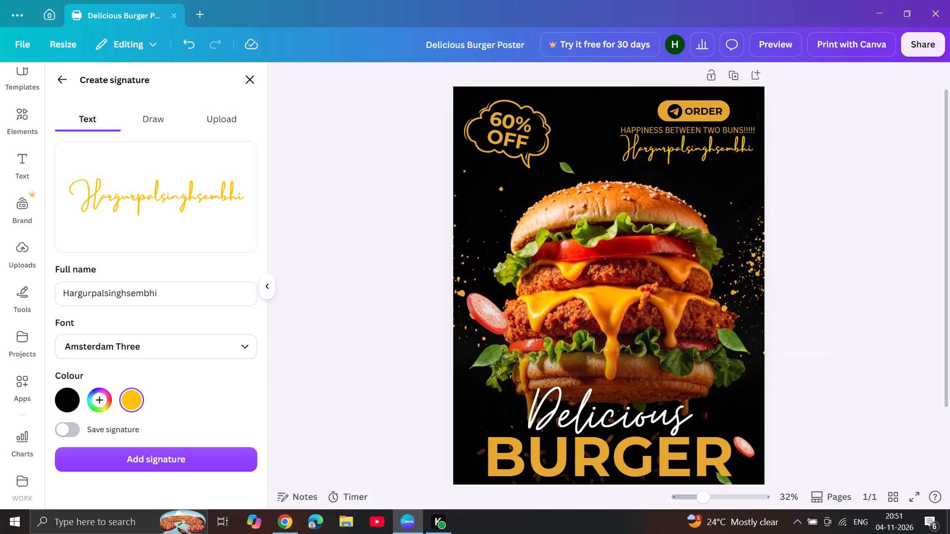
left_click_drag(676, 145, 676, 146)
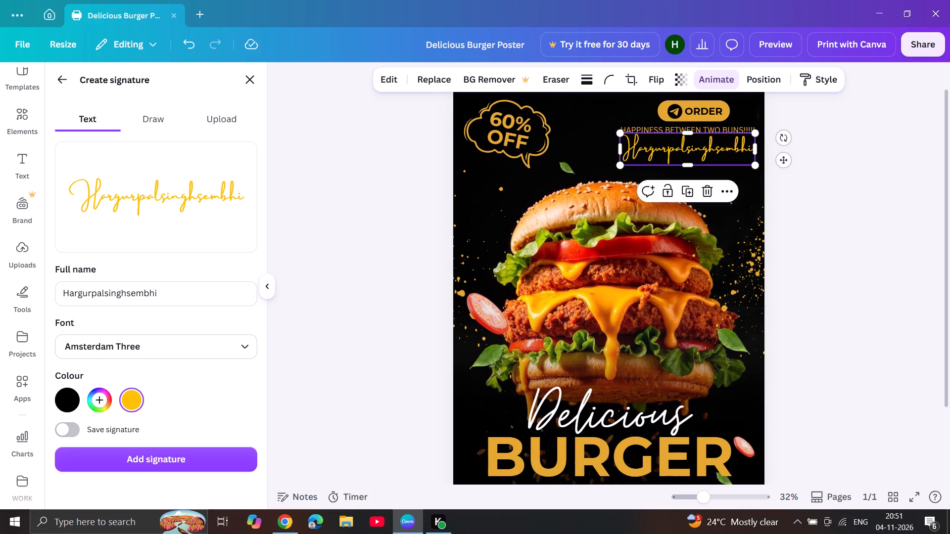
left_click_drag(676, 146, 683, 154)
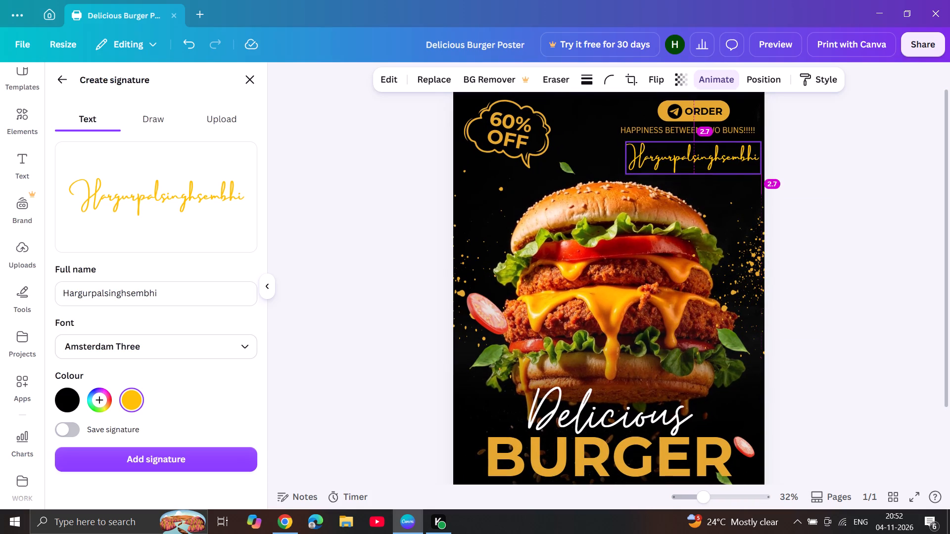
left_click_drag(683, 154, 679, 154)
left_click(797, 133)
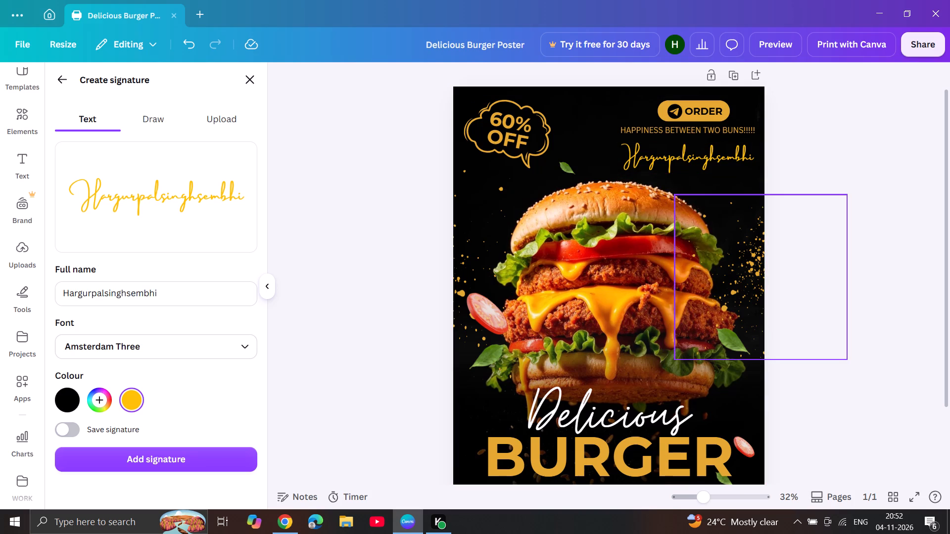
Look over the whole poster from the signature to the contact line, and close the signature creator.
scroll(818, 320, "down", 1)
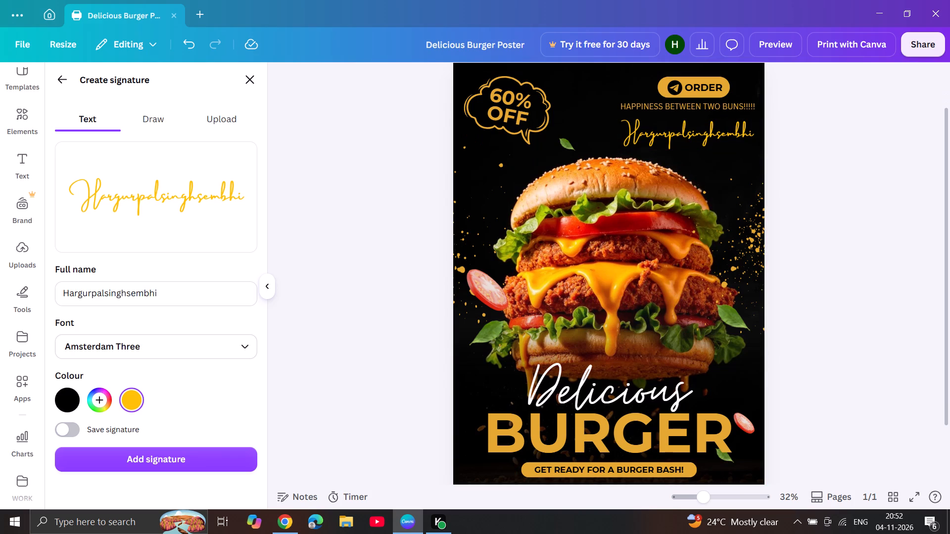
scroll(818, 320, "down", 2)
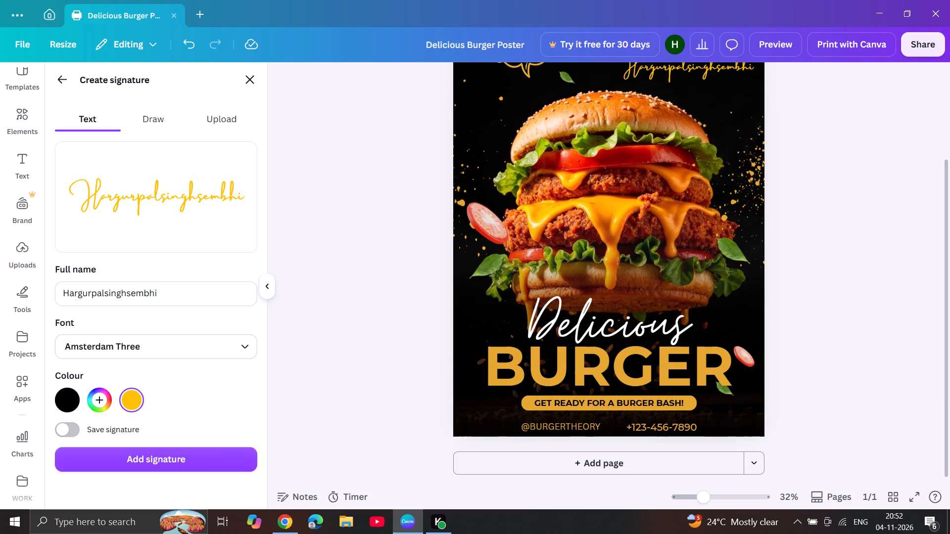
left_click(246, 77)
scroll(250, 224, "up", 1)
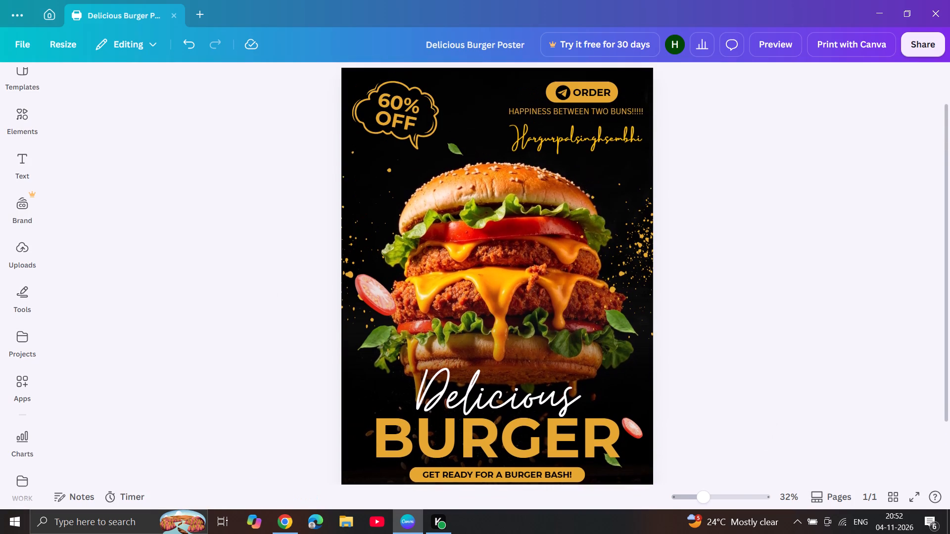
scroll(250, 224, "up", 1)
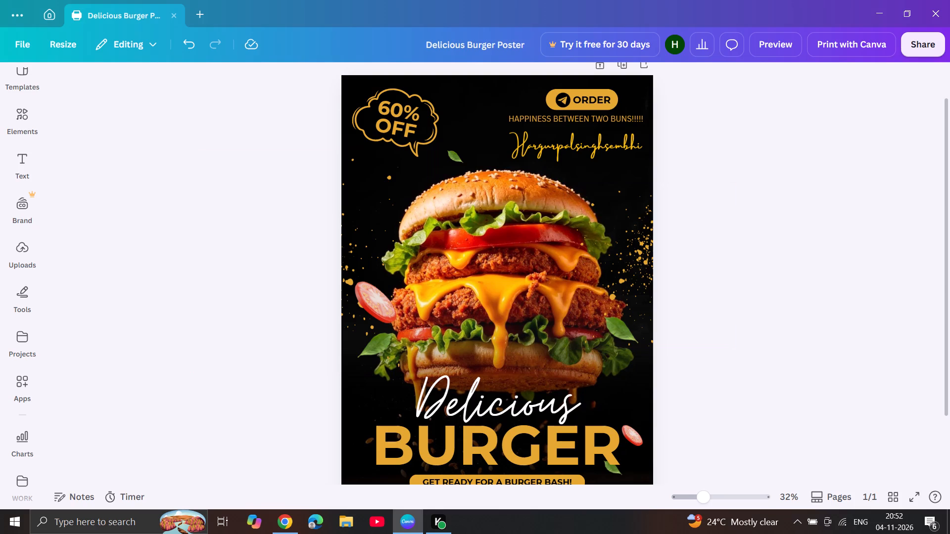
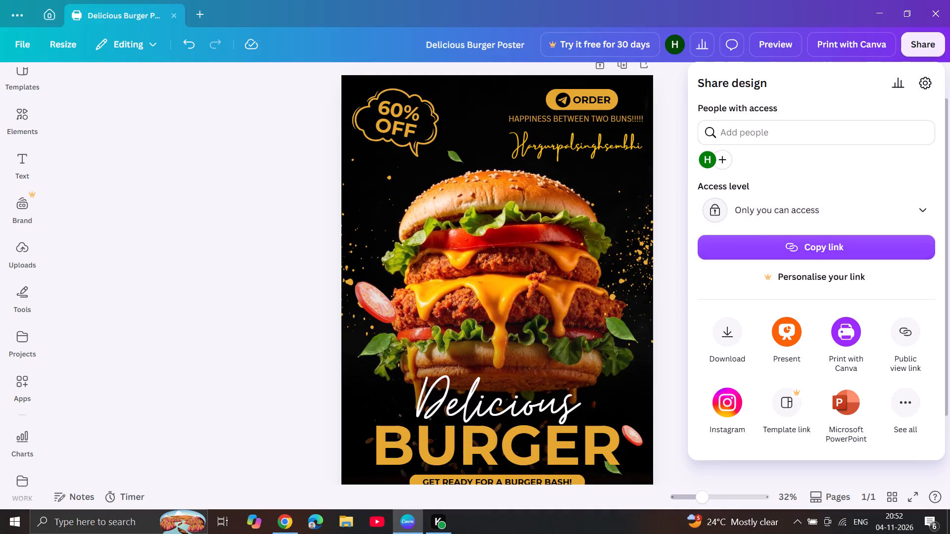
Review the poster's sharing options and the people with access, and close the sharing view without adding anyone.
left_click(714, 158)
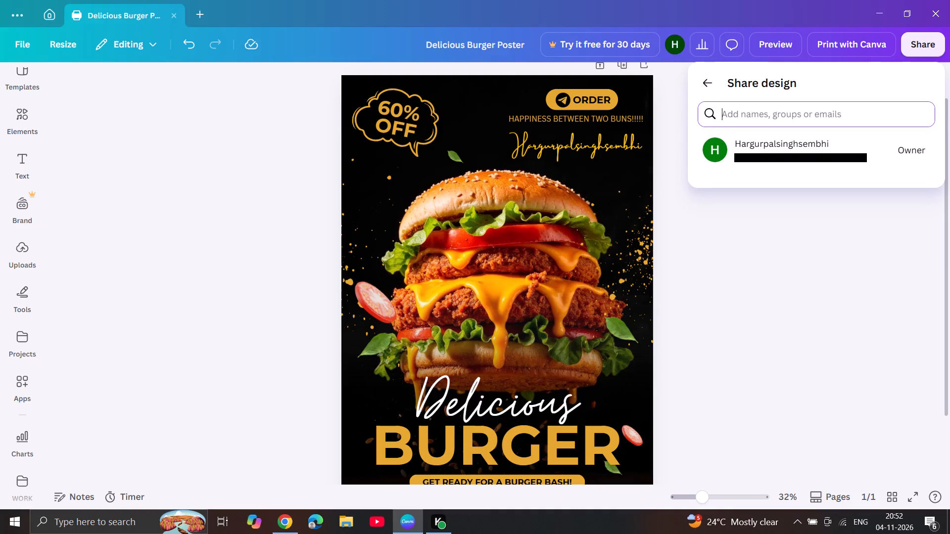
left_click(707, 76)
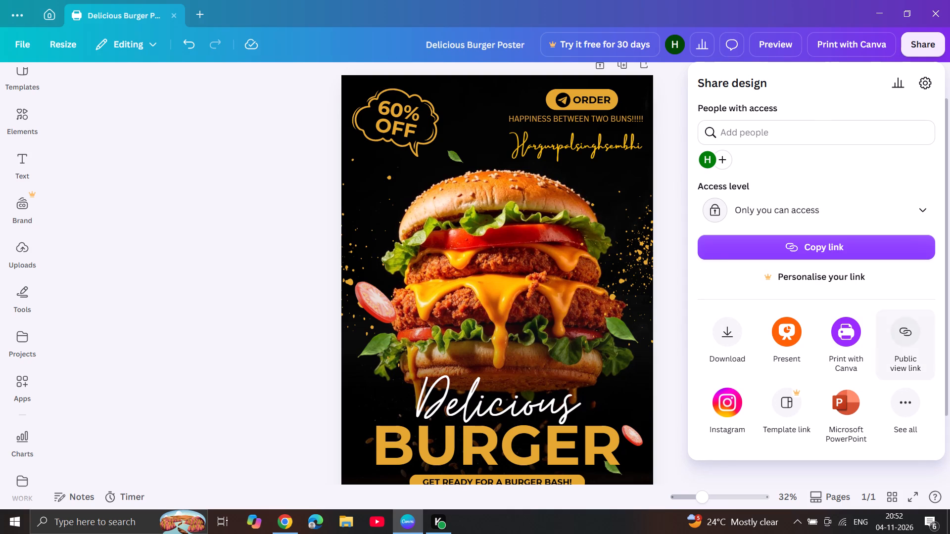
scroll(788, 364, "down", 1)
scroll(539, 412, "down", 2)
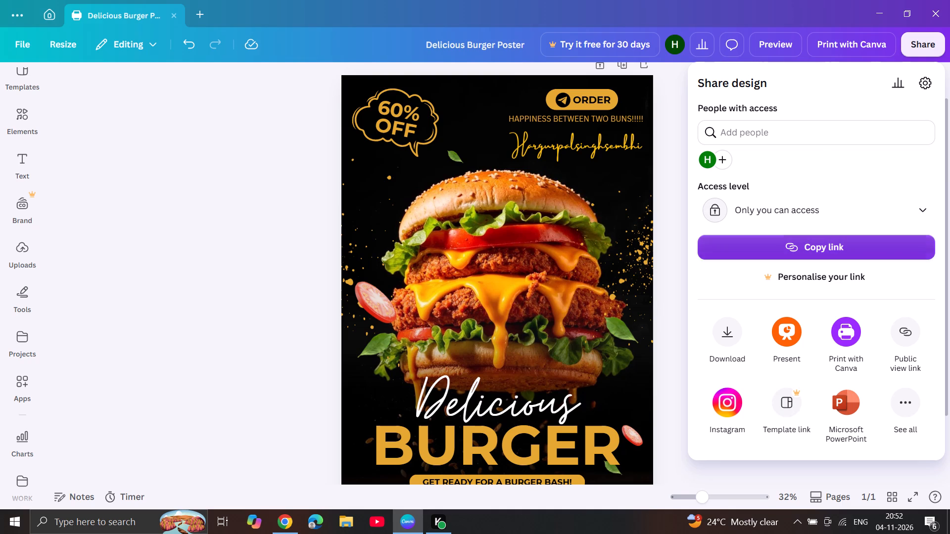
left_click(719, 161)
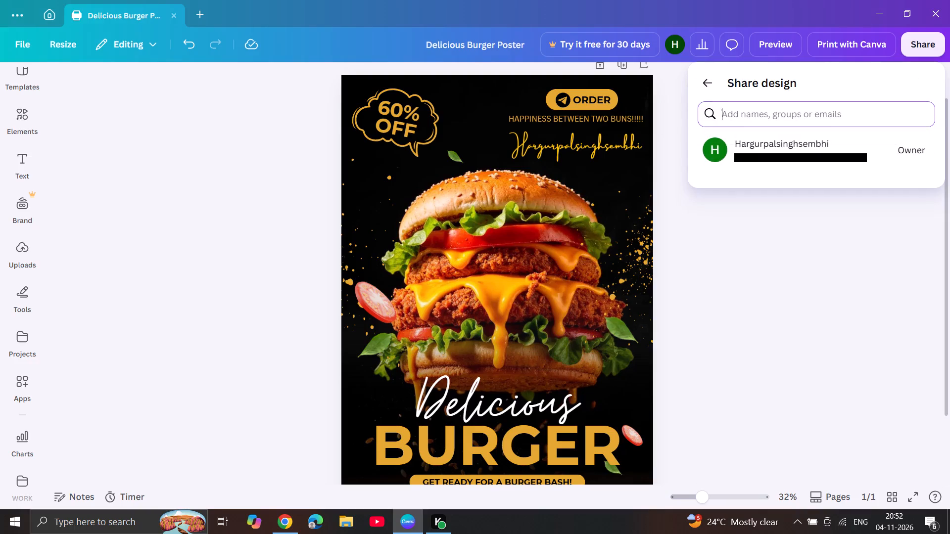
left_click(710, 84)
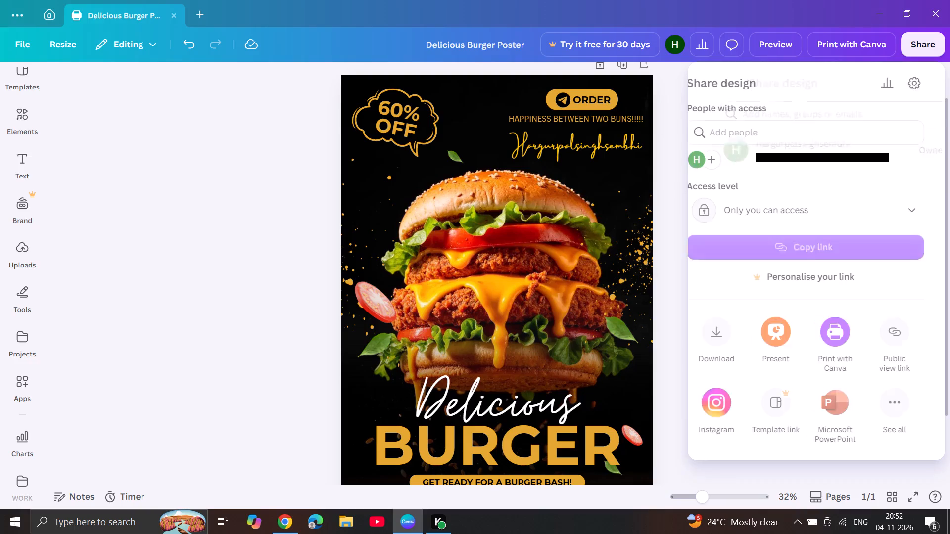
left_click(703, 165)
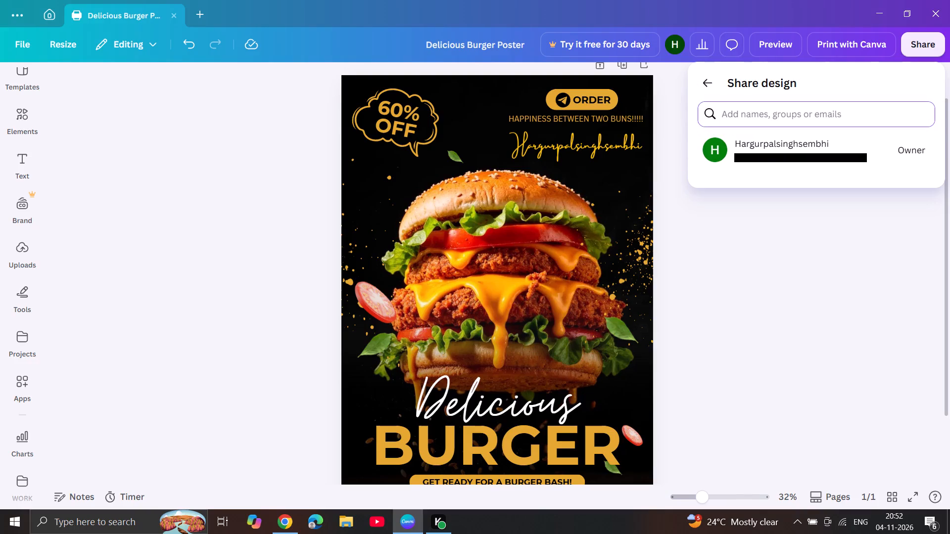
left_click(803, 150)
left_click_drag(917, 149, 709, 77)
left_click(709, 77)
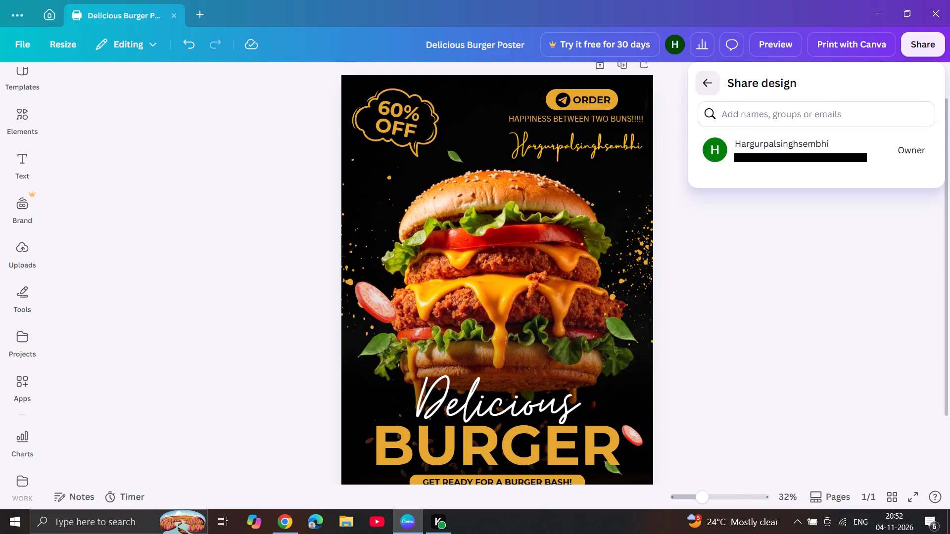
left_click(679, 85)
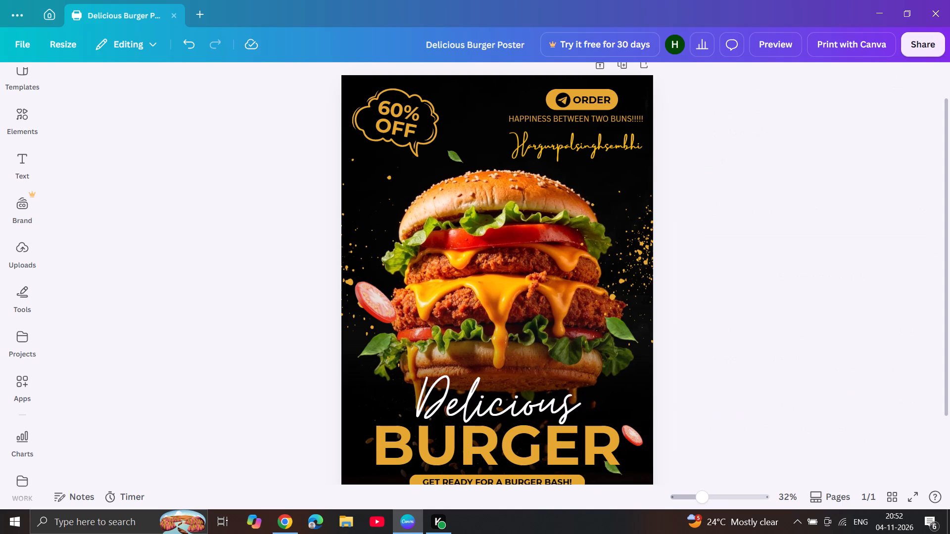
Review the poster's print mockup, sizes and quantity options in the Print Shop, and close them without ordering.
left_click(824, 43)
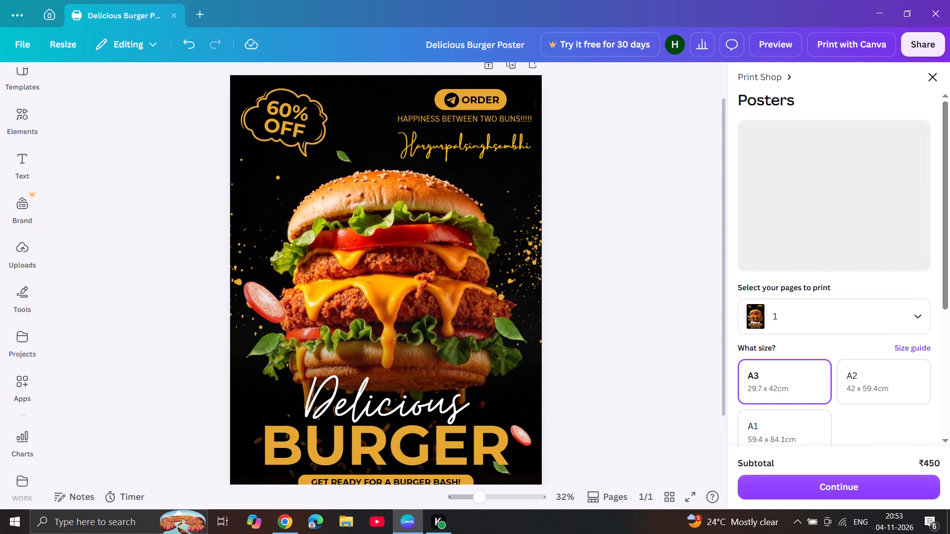
scroll(674, 320, "down", 1)
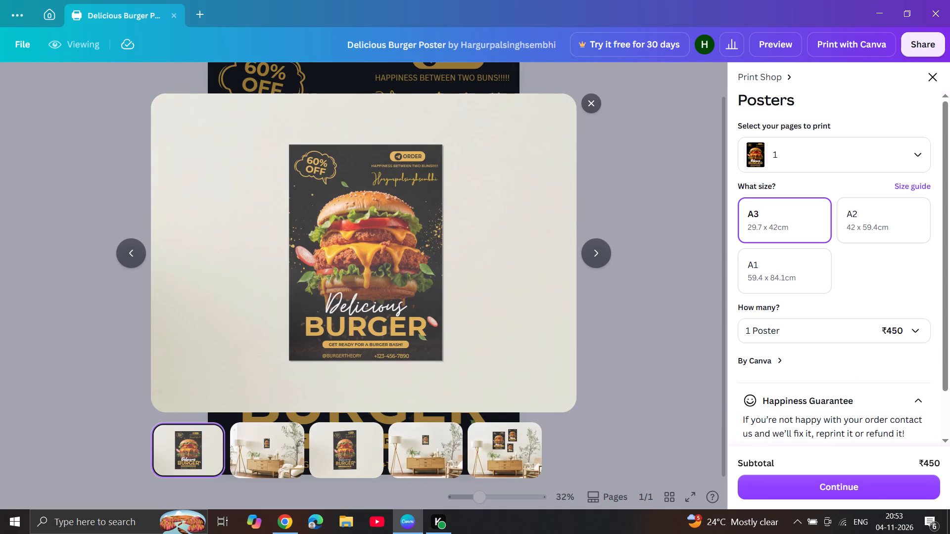
scroll(674, 320, "down", 1)
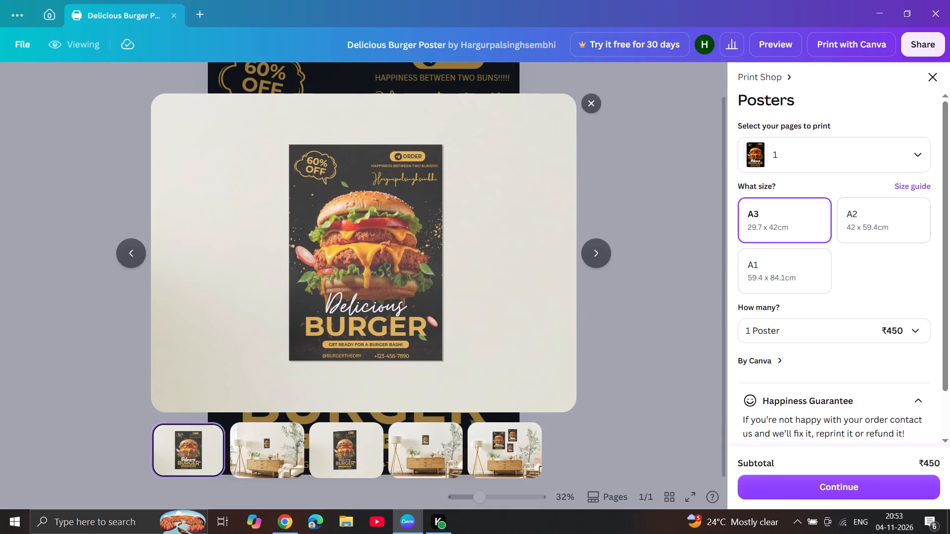
left_click(581, 271)
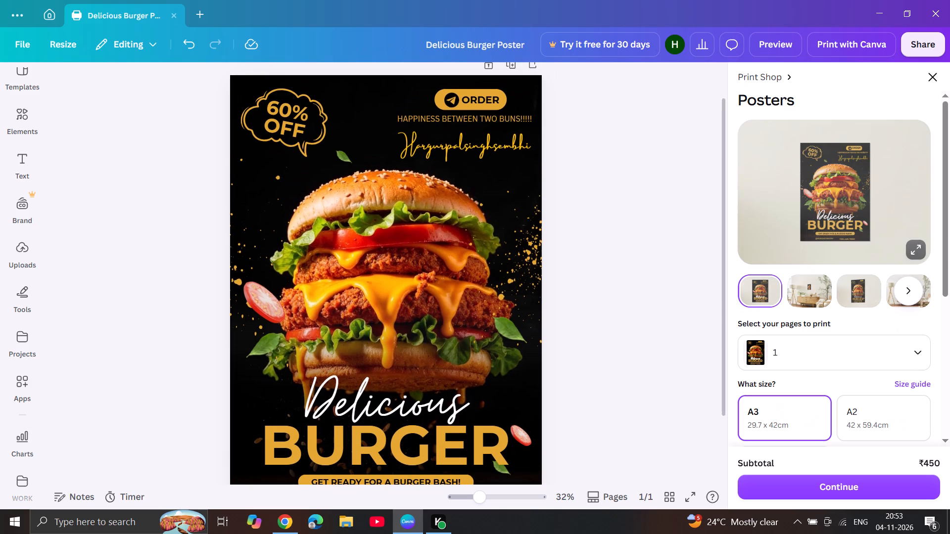
scroll(946, 145, "down", 1)
left_click(934, 70)
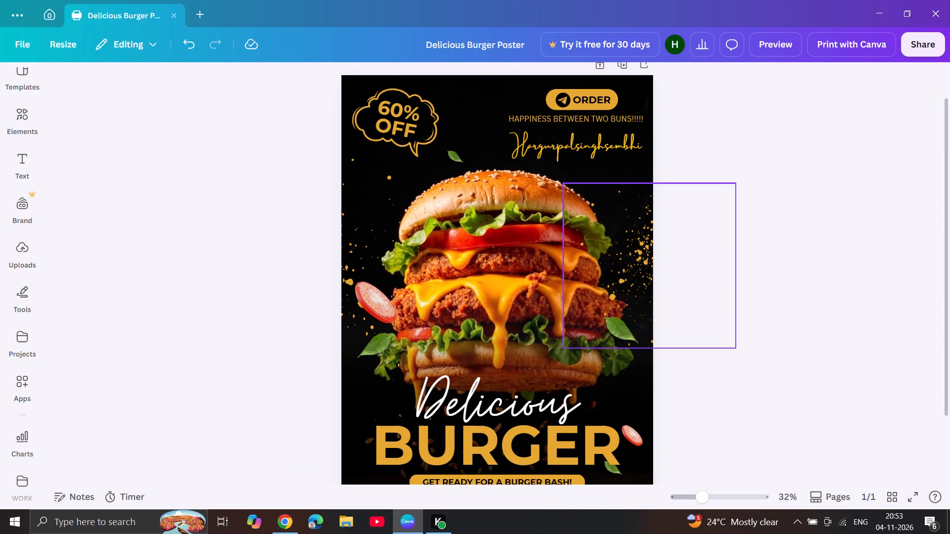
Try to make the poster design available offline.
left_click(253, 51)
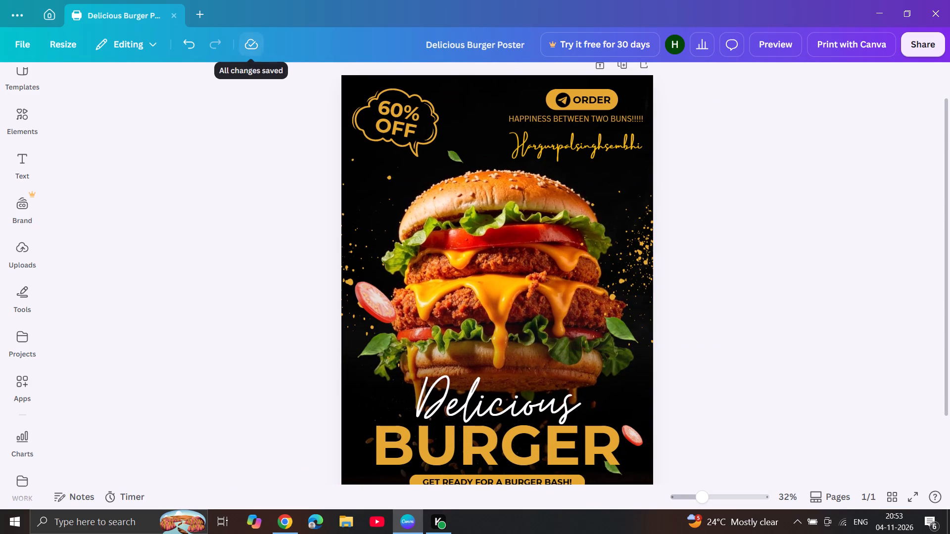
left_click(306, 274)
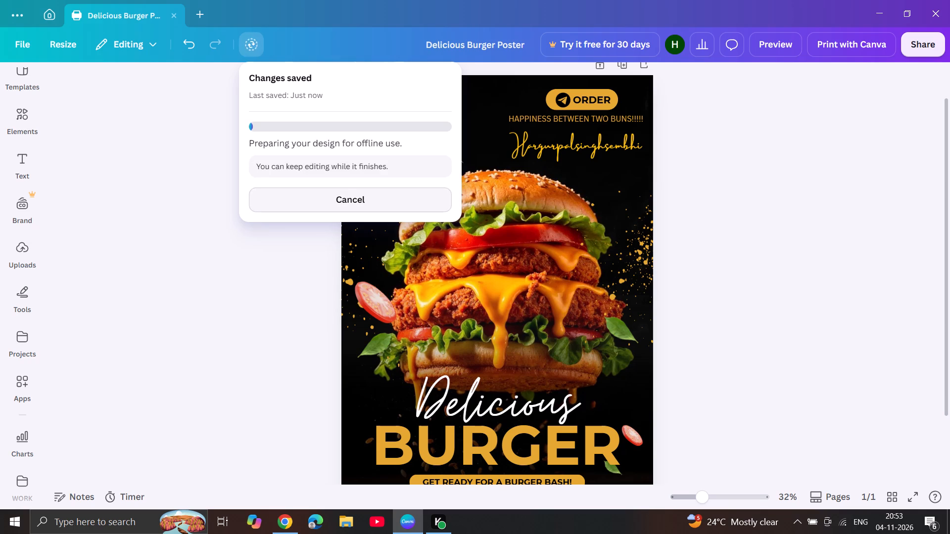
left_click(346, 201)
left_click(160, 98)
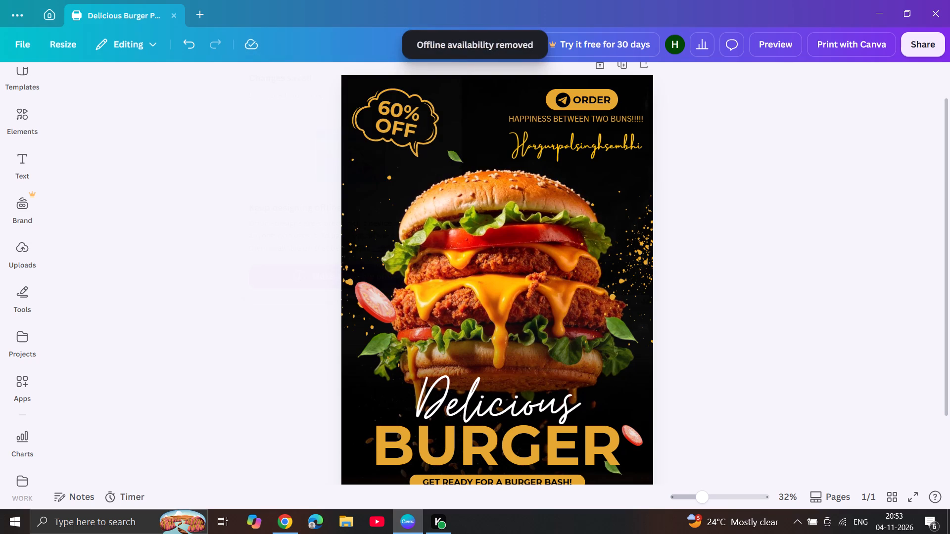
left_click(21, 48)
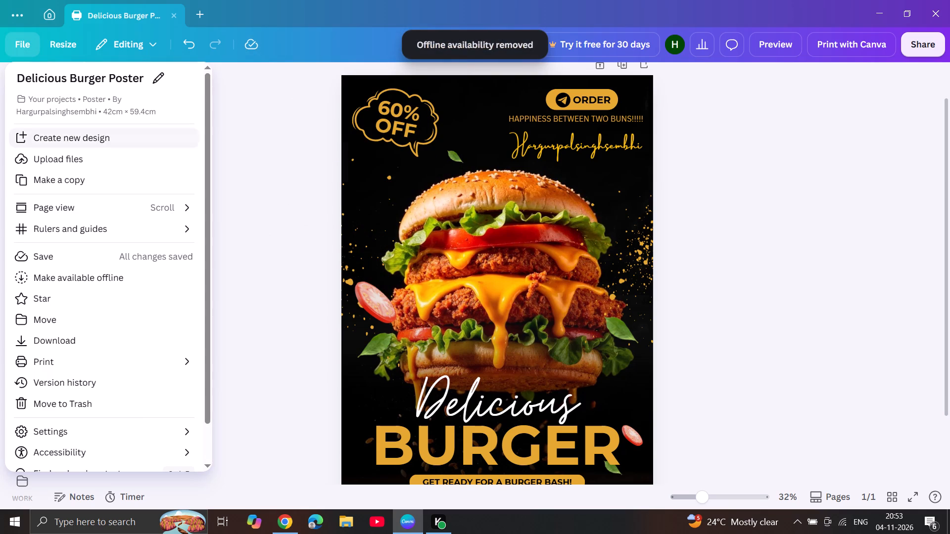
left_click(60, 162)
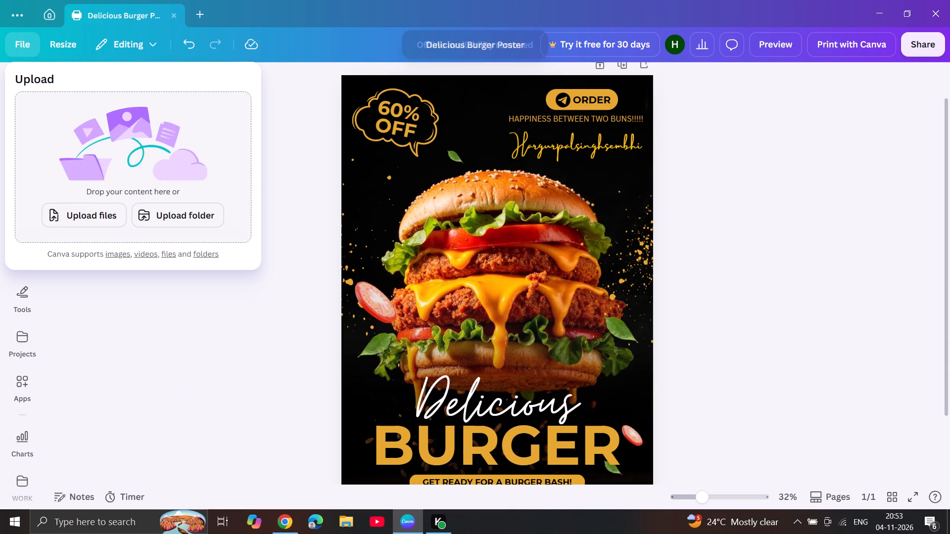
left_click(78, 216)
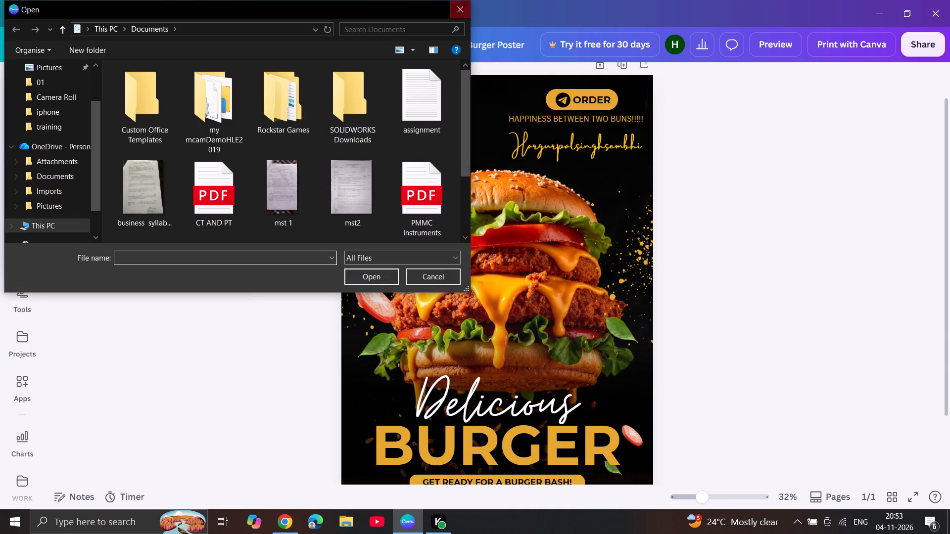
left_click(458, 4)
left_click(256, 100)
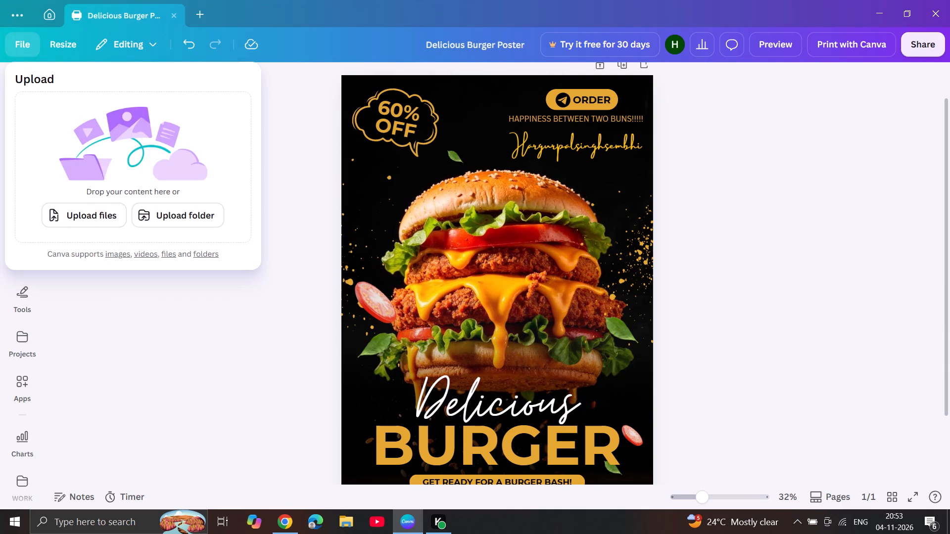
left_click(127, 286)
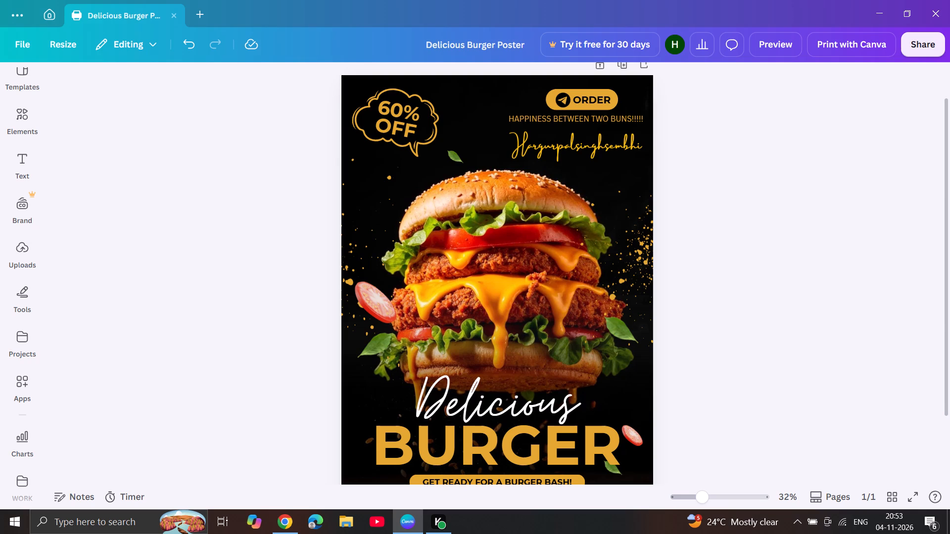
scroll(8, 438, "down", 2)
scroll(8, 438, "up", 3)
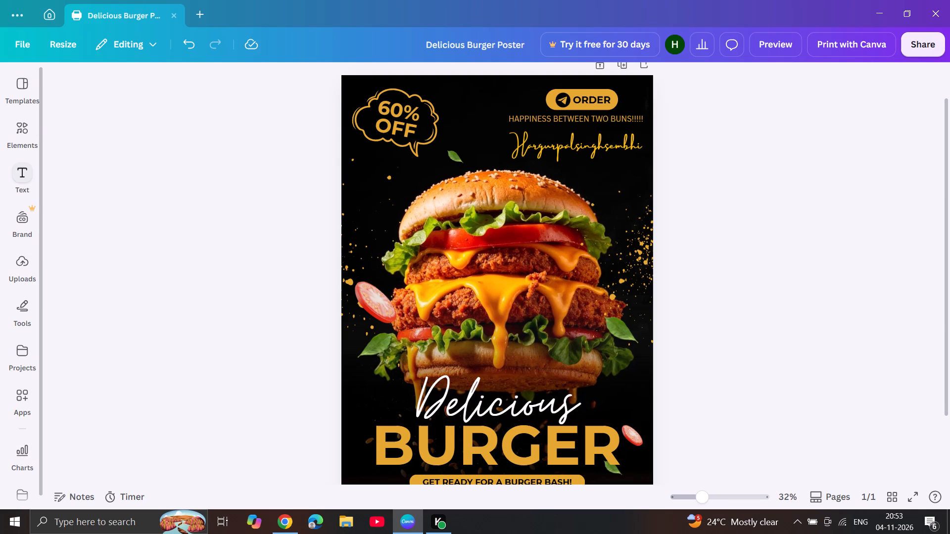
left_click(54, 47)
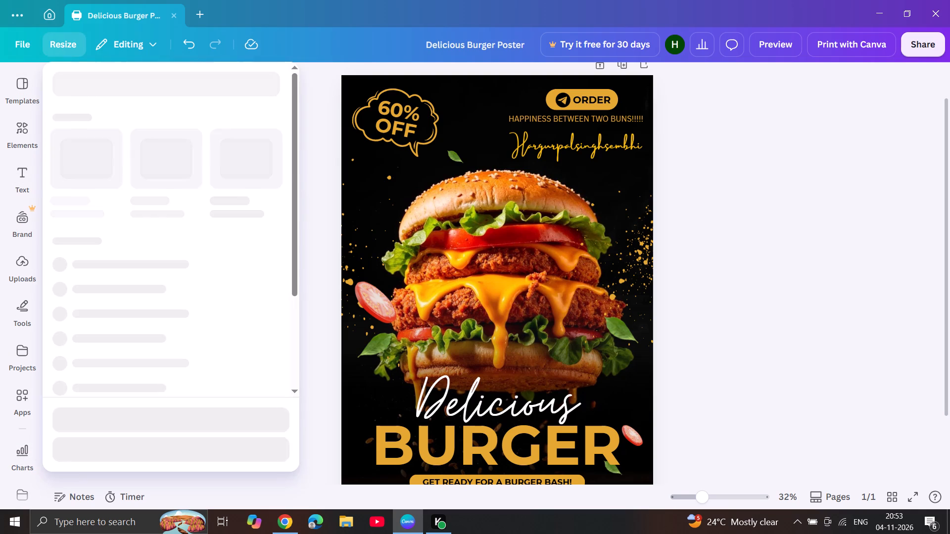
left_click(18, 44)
Move the Delicious Burger Poster design into the WORK folder and dismiss the move notification.
left_click(18, 44)
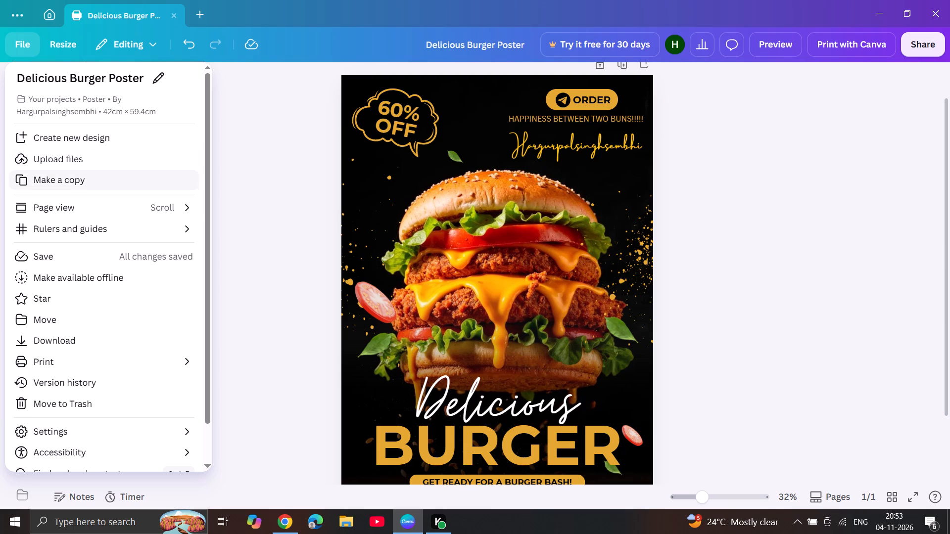
scroll(103, 327, "down", 1)
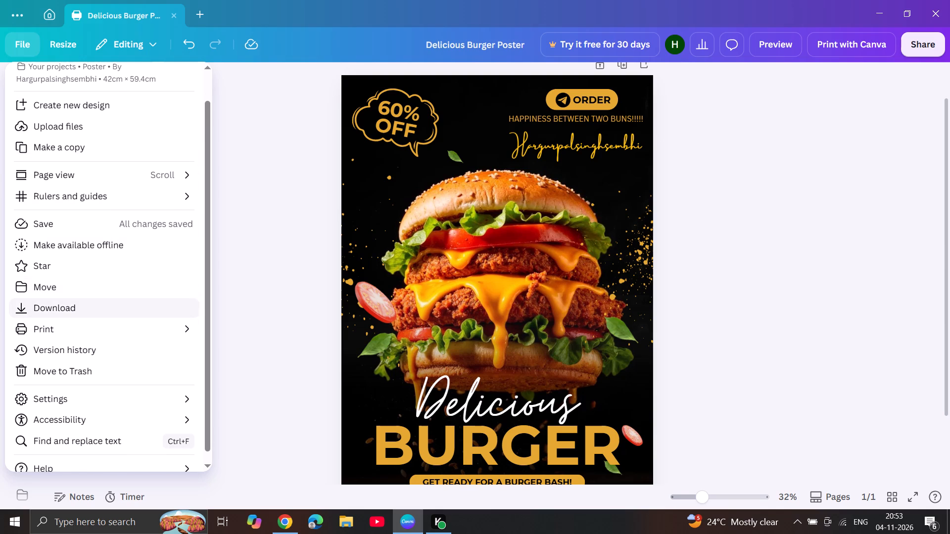
left_click(143, 290)
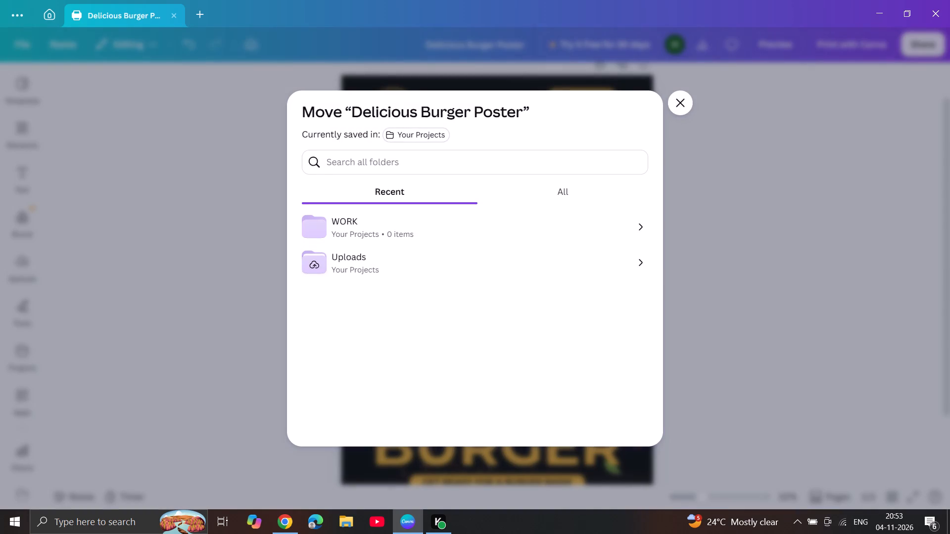
left_click(395, 224)
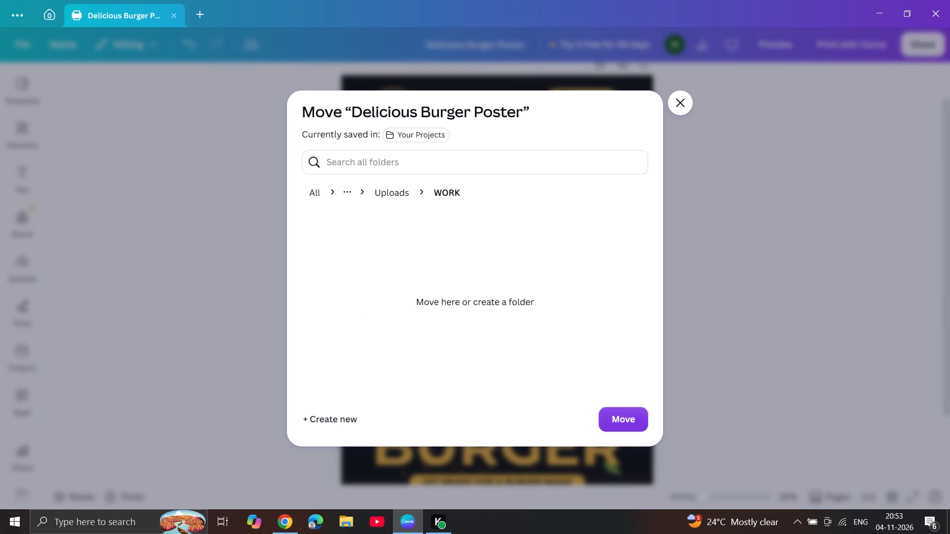
left_click(617, 419)
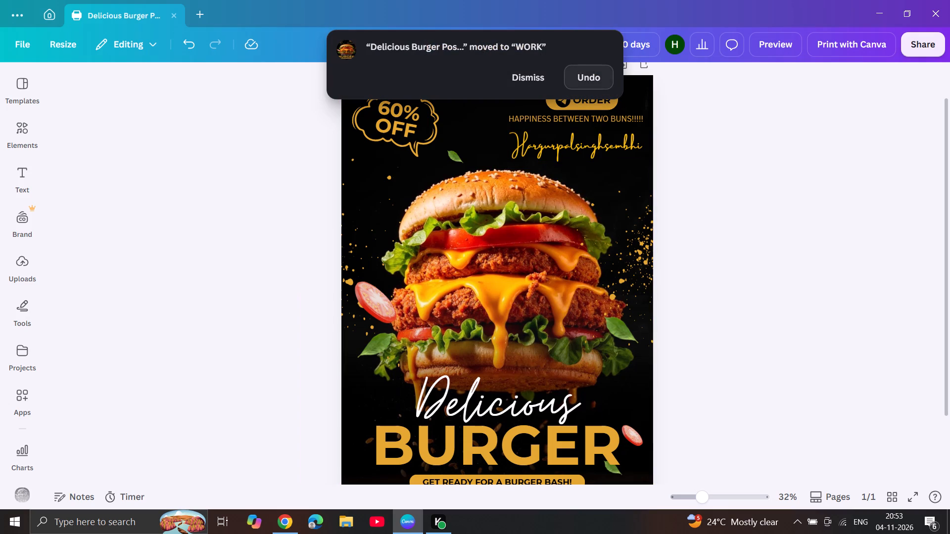
left_click(528, 84)
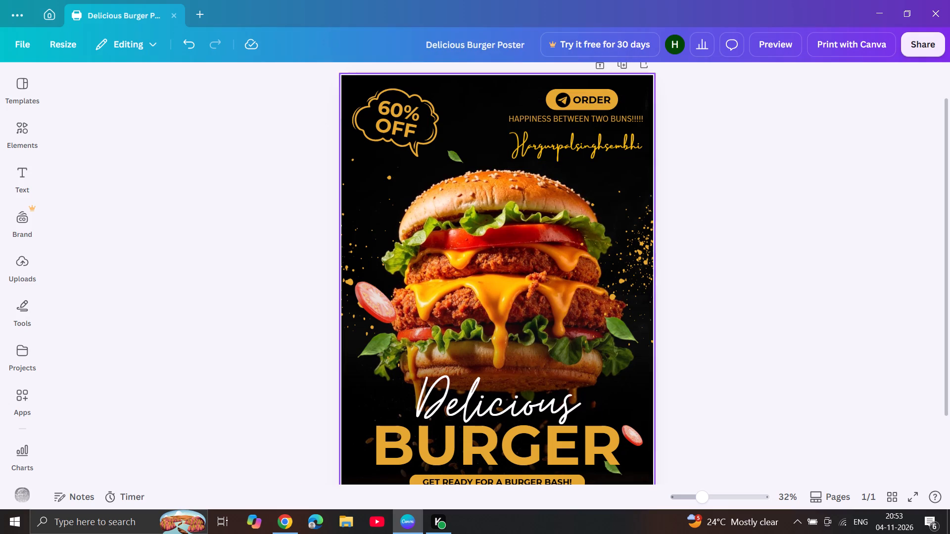
Close the Delicious Burger Poster design and the original template's preview, returning to the poster templates page.
left_click(176, 15)
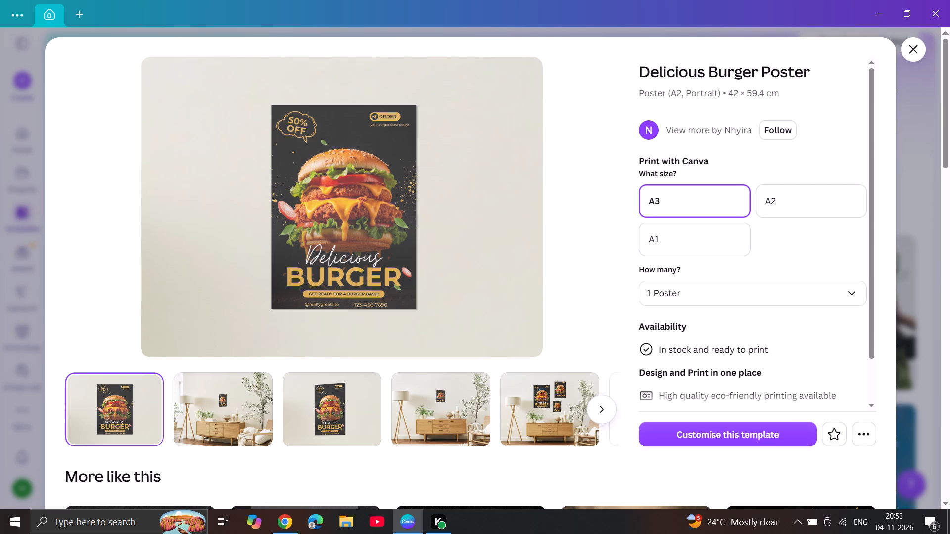
left_click(912, 48)
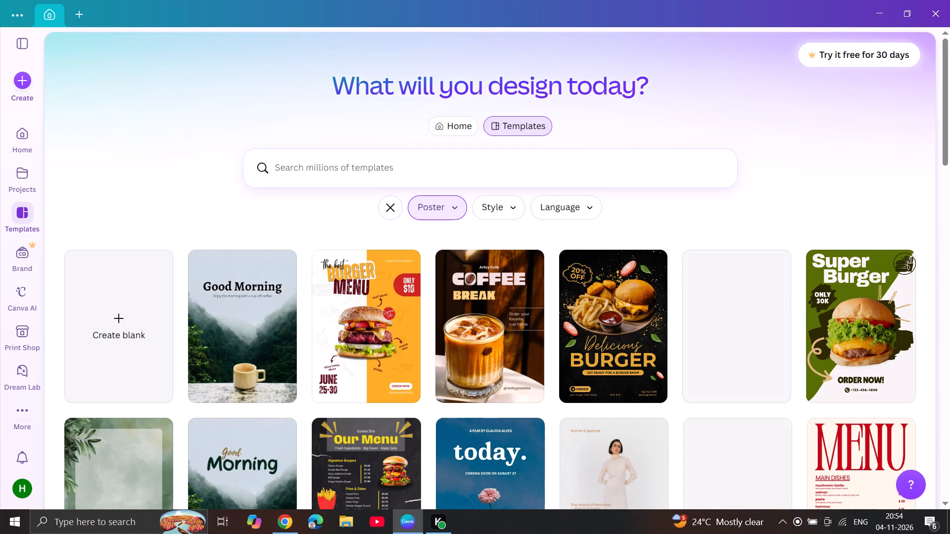